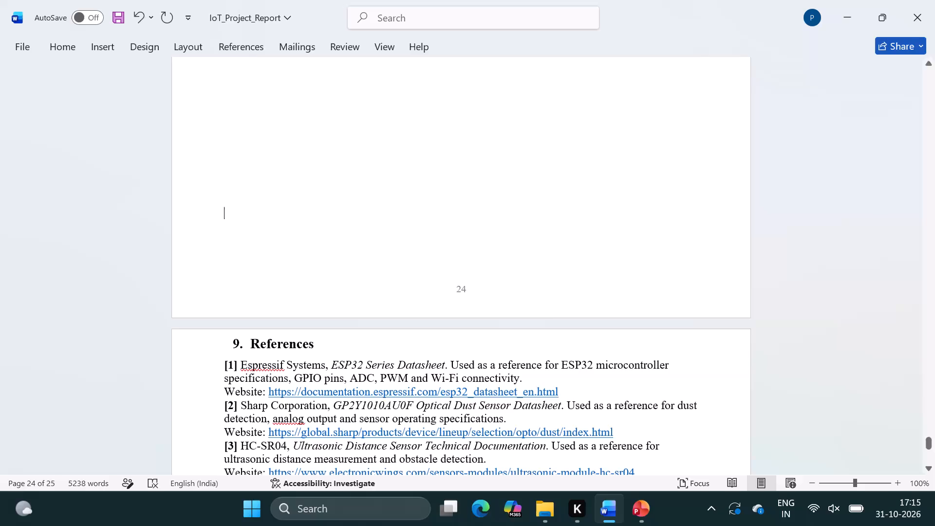
Insert four blank lines before the "9. References" heading, starting from the end of page 24, and save the report.
{"action": "key", "text": "Return"}
{"action": "key", "text": "Return"}
{"action": "key", "text": "Return"}
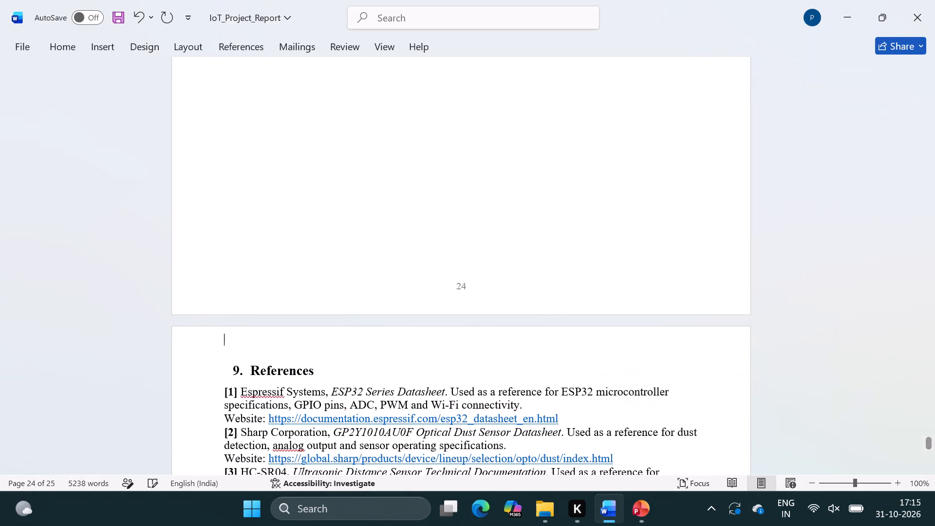
{"action": "key", "text": "Return"}
{"action": "scroll", "coordinate": [227, 310], "scroll_direction": "down", "scroll_amount": 1}
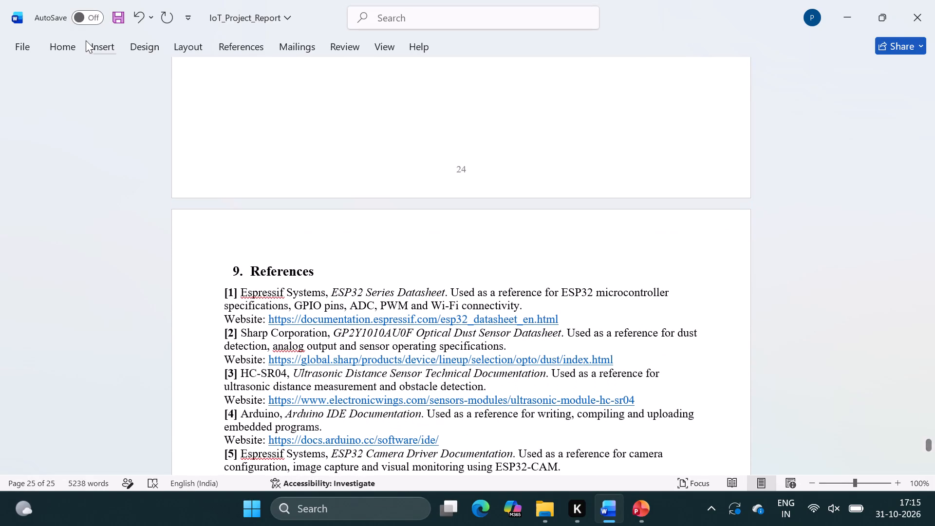
{"action": "left_click", "coordinate": [118, 24]}
Look back through the report from the references up to the cover page and the following front pages.
{"action": "scroll", "coordinate": [118, 24], "scroll_direction": "up", "scroll_amount": 5}
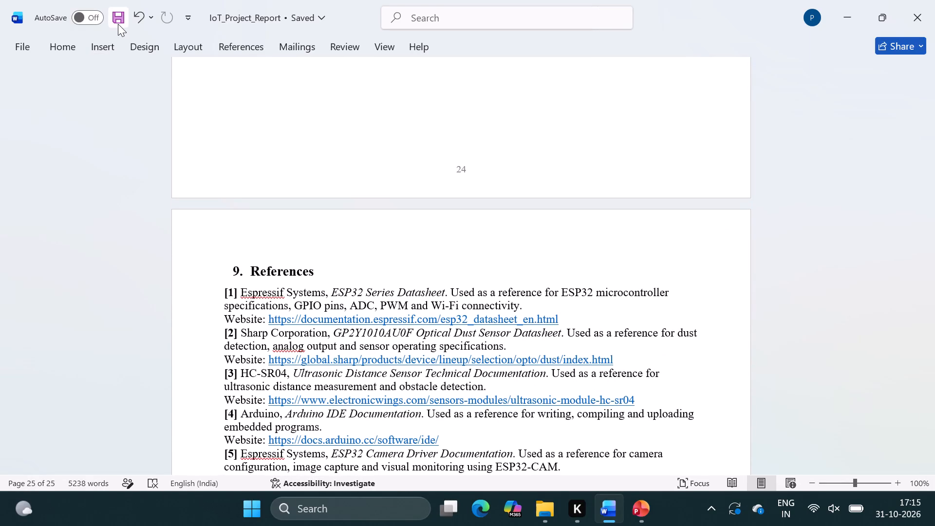
{"action": "scroll", "coordinate": [118, 24], "scroll_direction": "up", "scroll_amount": 1}
{"action": "scroll", "coordinate": [331, 139], "scroll_direction": "up", "scroll_amount": 5}
{"action": "scroll", "coordinate": [331, 139], "scroll_direction": "up", "scroll_amount": 20}
{"action": "scroll", "coordinate": [331, 139], "scroll_direction": "up", "scroll_amount": 20}
{"action": "scroll", "coordinate": [331, 139], "scroll_direction": "up", "scroll_amount": 20}
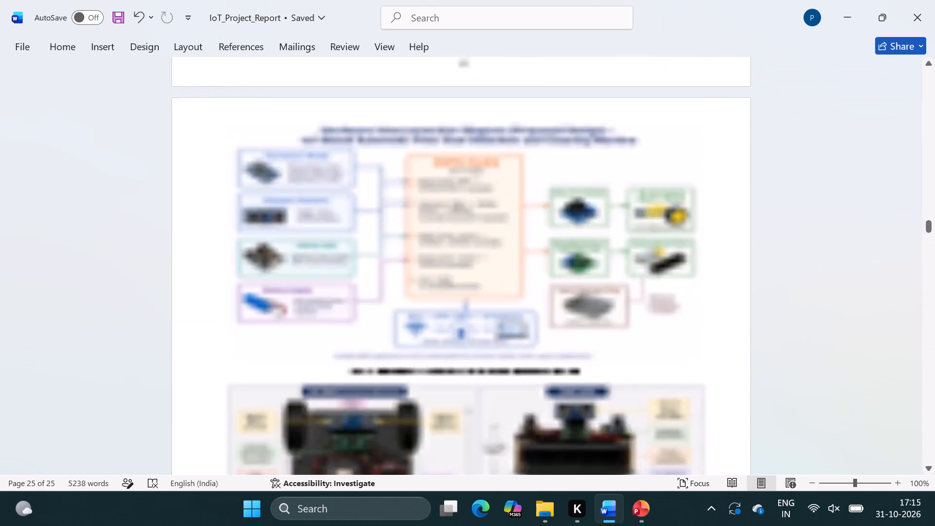
{"action": "scroll", "coordinate": [331, 139], "scroll_direction": "up", "scroll_amount": 20}
{"action": "scroll", "coordinate": [331, 139], "scroll_direction": "up", "scroll_amount": 20}
{"action": "scroll", "coordinate": [331, 139], "scroll_direction": "up", "scroll_amount": 20}
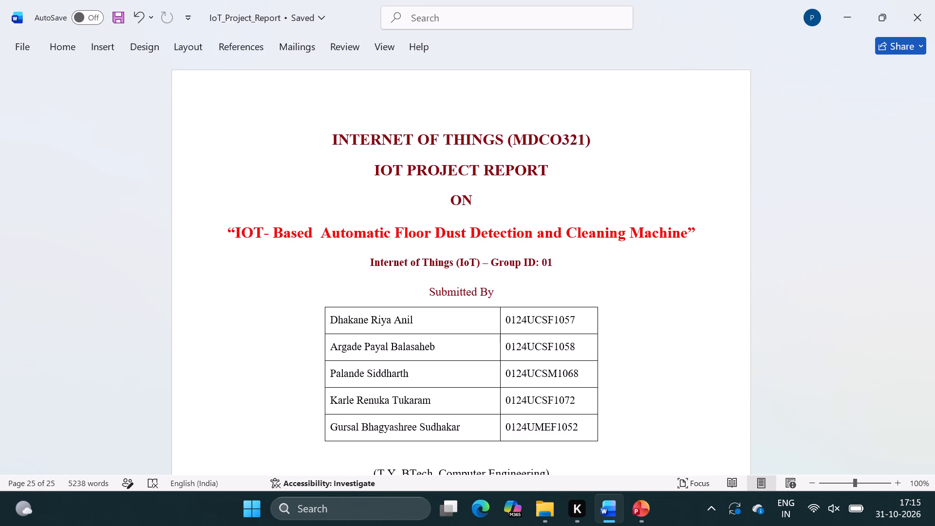
{"action": "scroll", "coordinate": [331, 139], "scroll_direction": "down", "scroll_amount": 7}
Save the IoT project report again.
{"action": "key", "text": "ctrl+s"}
{"action": "key", "text": "ctrl+s"}
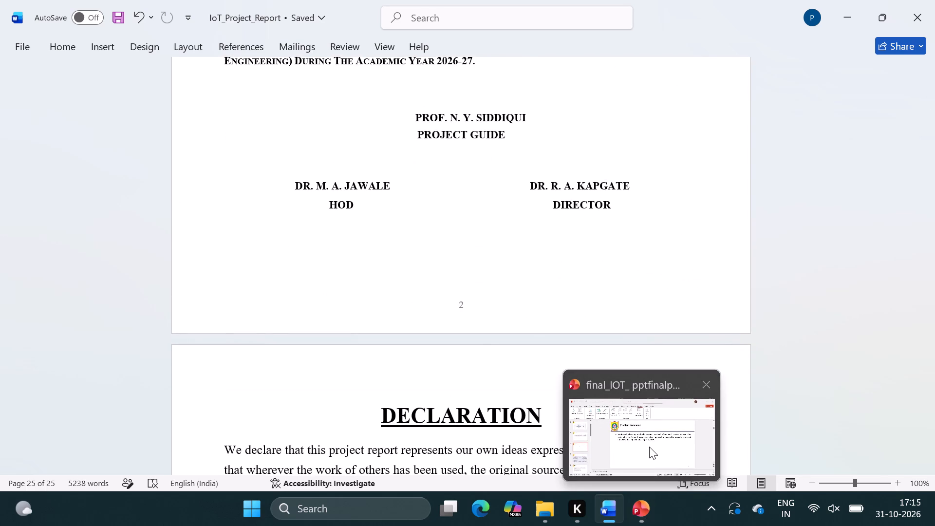
Switch to the final_IOT_ pptfinalppt presentation in PowerPoint and delete the Problem Statement slide's body text after the word "Traditional".
{"action": "left_click", "coordinate": [649, 447]}
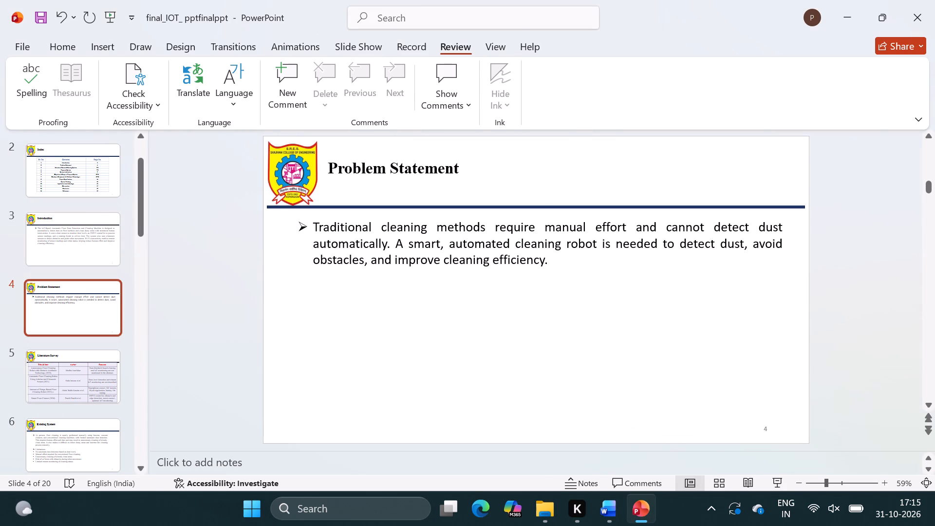
{"action": "left_click_drag", "start_coordinate": [547, 266], "coordinate": [383, 229]}
{"action": "key", "text": "BackSpace"}
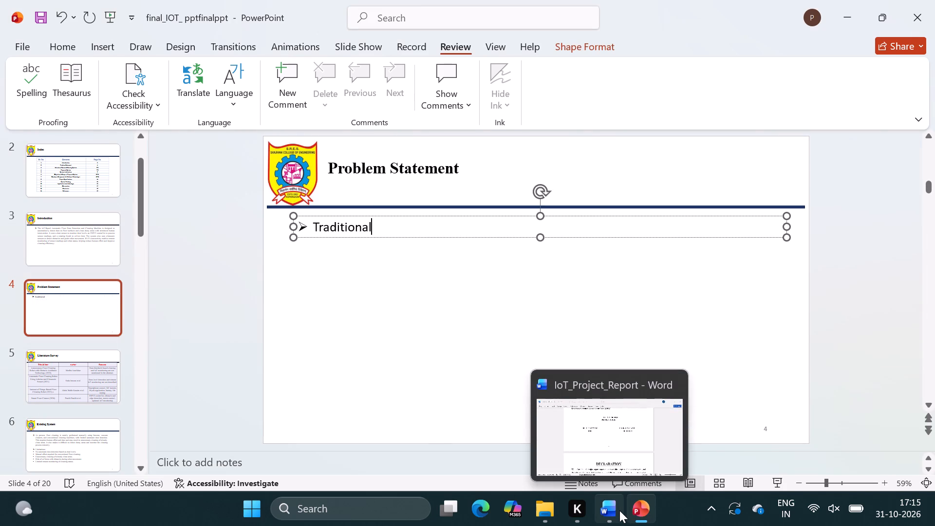
Open the Windows search to find another app.
{"action": "left_click", "coordinate": [369, 518]}
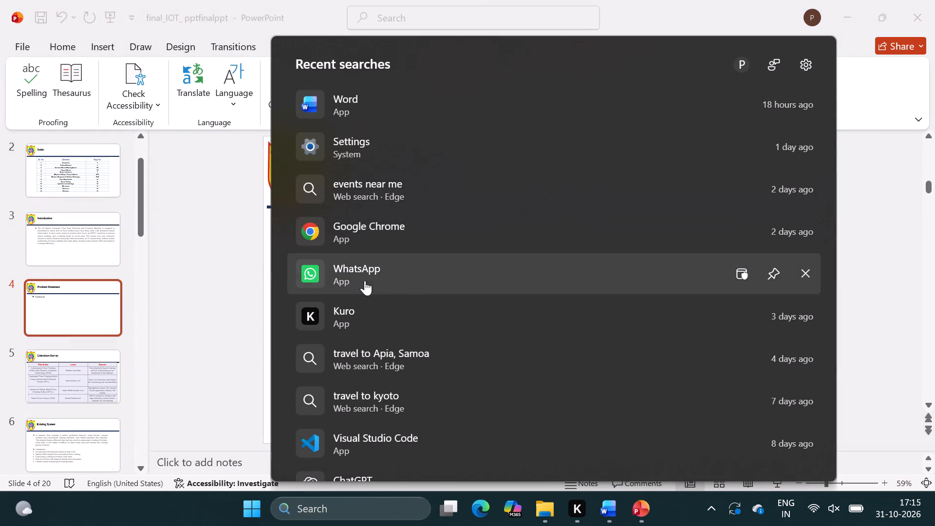
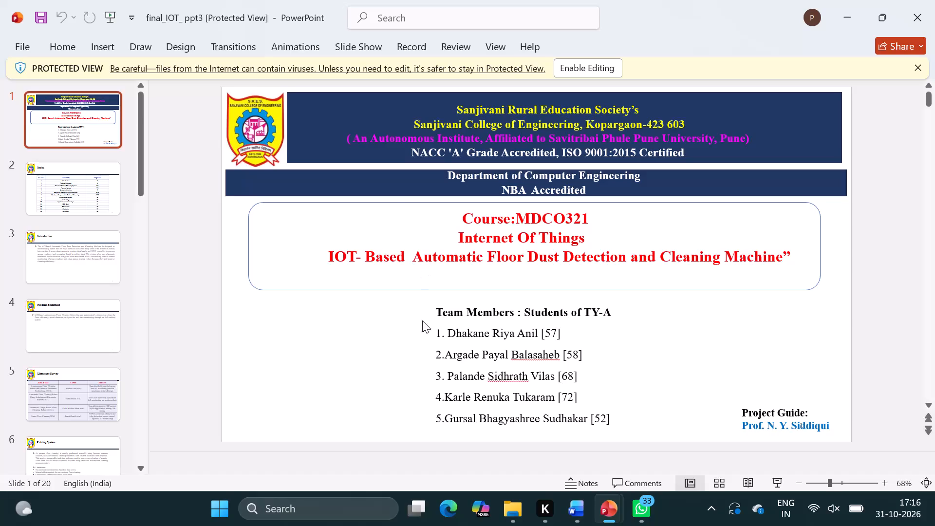
Copy the Problem Statement slide's body text from final_IOT_ ppt3 and paste it after "Traditional" on the same slide of final_IOT_ pptfinalppt.
{"action": "scroll", "coordinate": [523, 310], "scroll_direction": "down", "scroll_amount": 1}
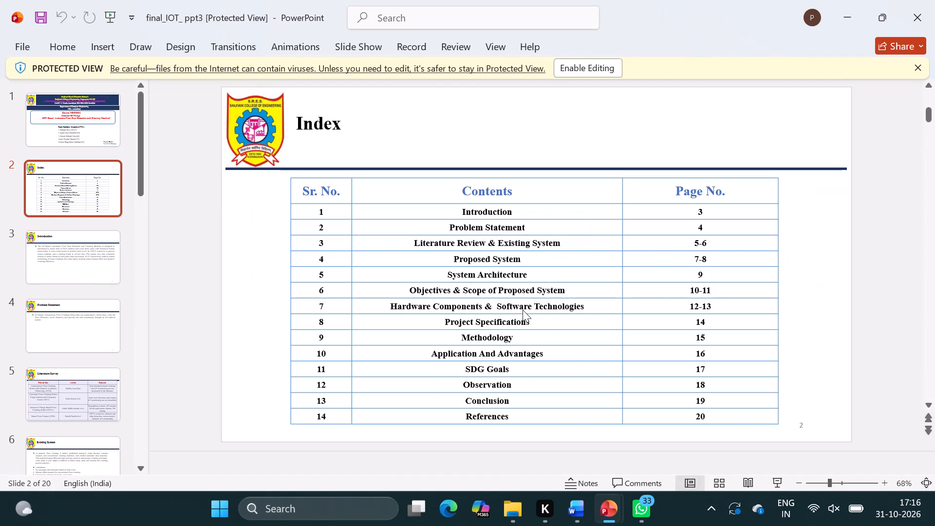
{"action": "scroll", "coordinate": [523, 310], "scroll_direction": "down", "scroll_amount": 4}
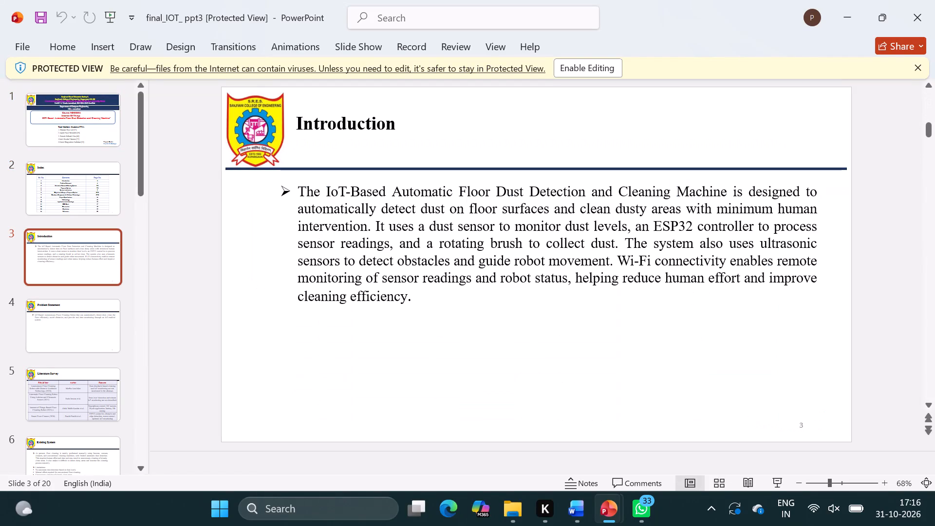
{"action": "scroll", "coordinate": [523, 310], "scroll_direction": "down", "scroll_amount": 1}
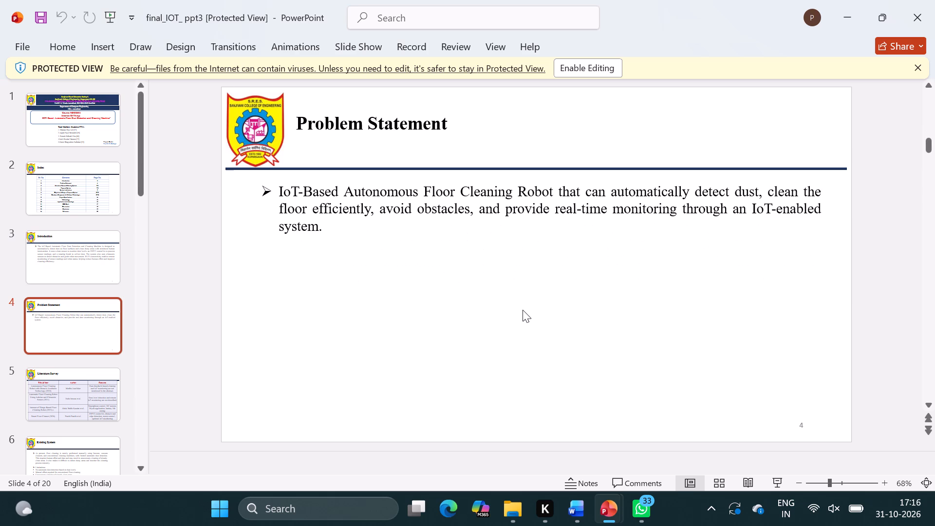
{"action": "left_click", "coordinate": [281, 192]}
{"action": "left_click_drag", "start_coordinate": [280, 190], "coordinate": [329, 240]}
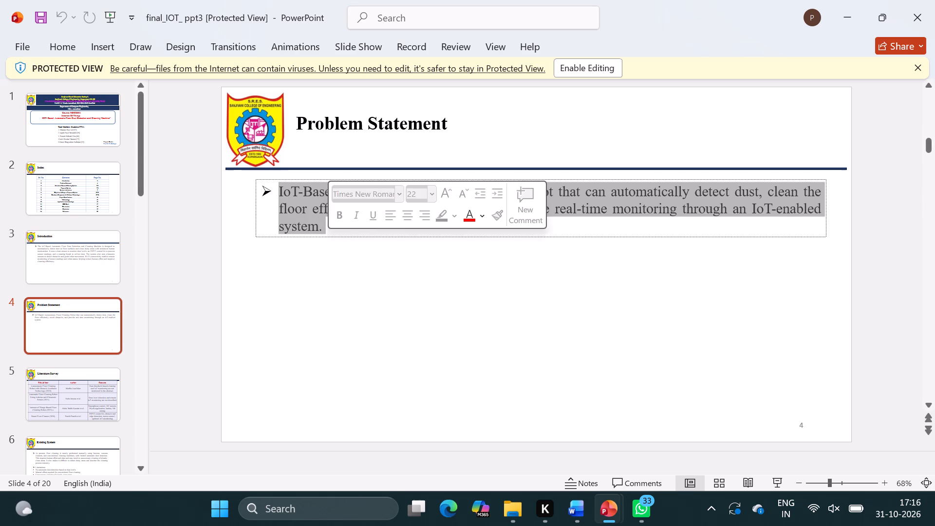
{"action": "key", "text": "ctrl+c"}
{"action": "left_click", "coordinate": [853, 18]}
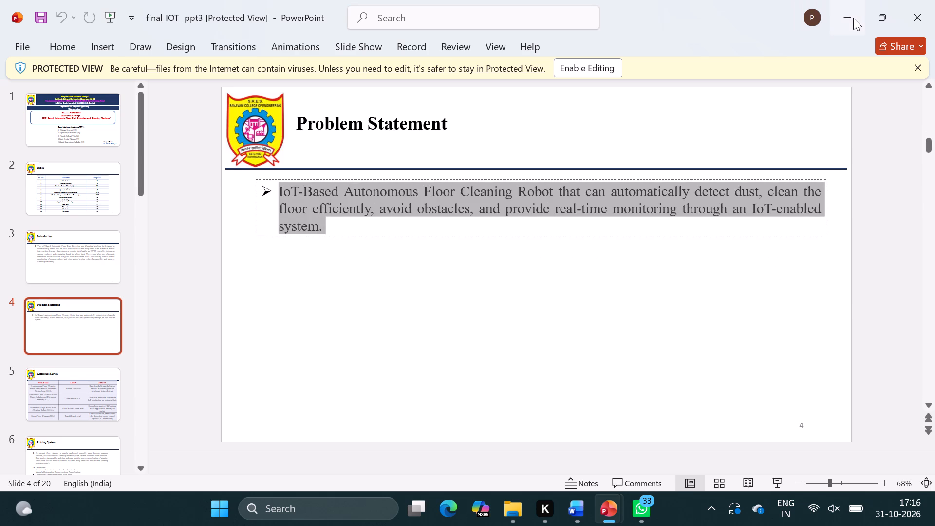
{"action": "left_click", "coordinate": [438, 224]}
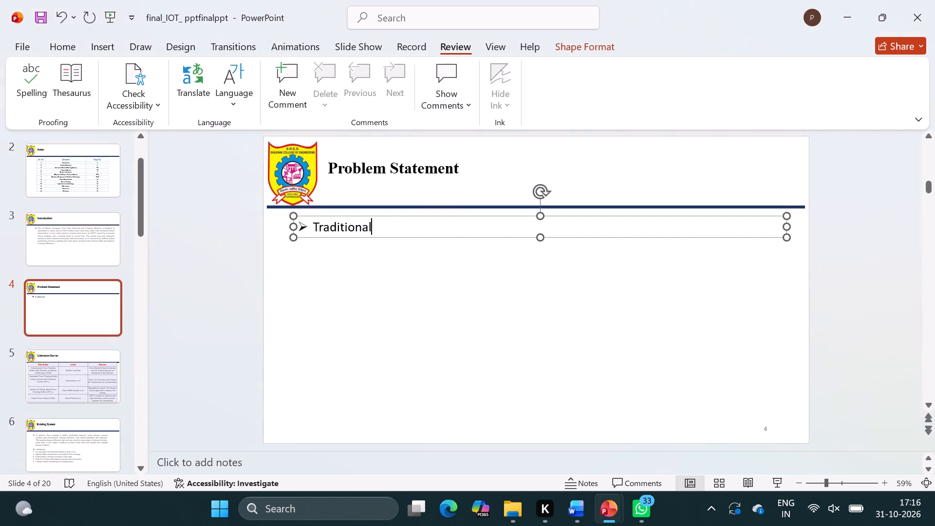
{"action": "key", "text": "ctrl+v"}
Delete the leftover word "Traditional" in front of the pasted problem statement.
{"action": "left_click", "coordinate": [371, 226]}
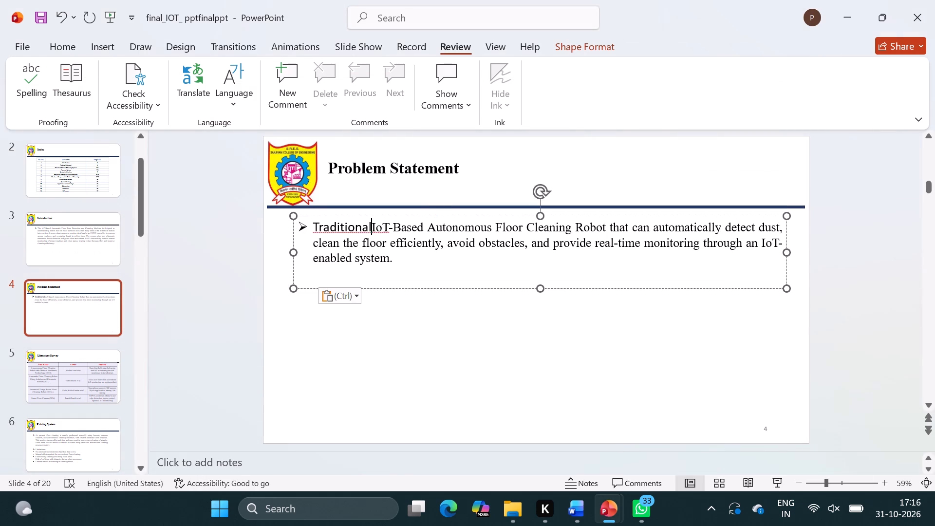
{"action": "key", "text": "BackSpace"}
{"action": "key", "text": "BackSpace"}
{"action": "key", "text": "BackSpace"}
{"action": "key", "text": "BackSpace"}
{"action": "key", "text": "BackSpace"}
{"action": "key", "text": "BackSpace"}
{"action": "key", "text": "BackSpace"}
{"action": "key", "text": "BackSpace"}
{"action": "key", "text": "BackSpace"}
{"action": "key", "text": "BackSpace"}
{"action": "key", "text": "BackSpace"}
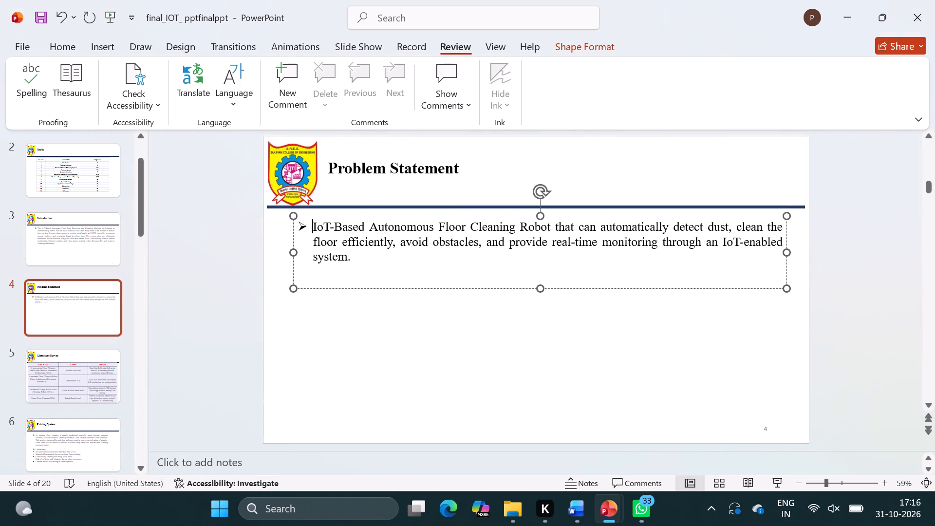
Save the final_IOT_ pptfinalppt presentation.
{"action": "key", "text": "ctrl+s"}
{"action": "key", "text": "ctrl+s"}
{"action": "key", "text": "ctrl+s"}
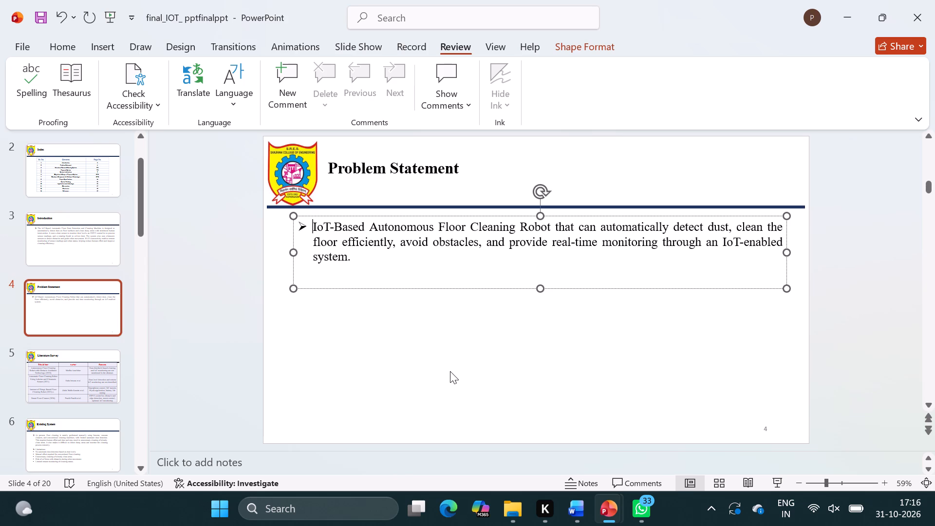
{"action": "left_click", "coordinate": [450, 371]}
{"action": "key", "text": "ctrl+s"}
{"action": "key", "text": "ctrl+s"}
{"action": "key", "text": "ctrl+s"}
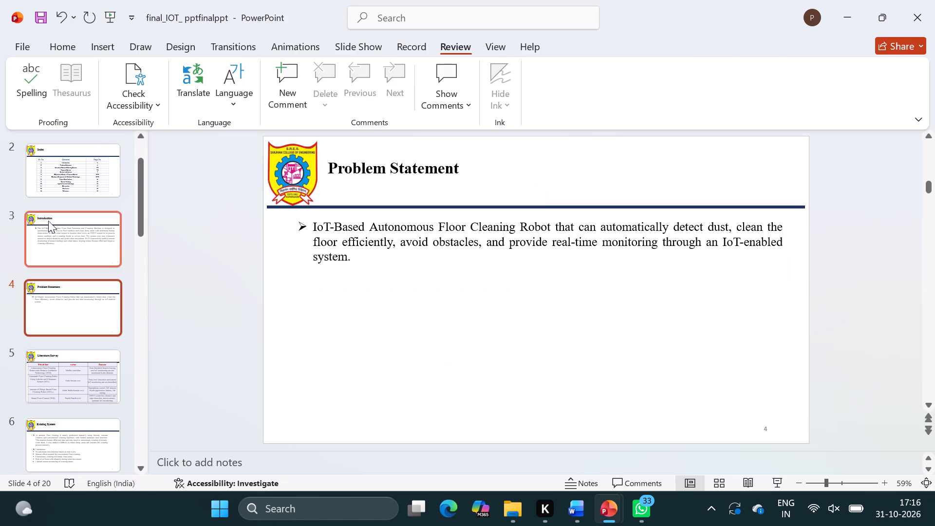
Compare the Index slide of final_IOT_ pptfinalppt with the Index slide of final_IOT_ ppt3.
{"action": "left_click", "coordinate": [60, 181]}
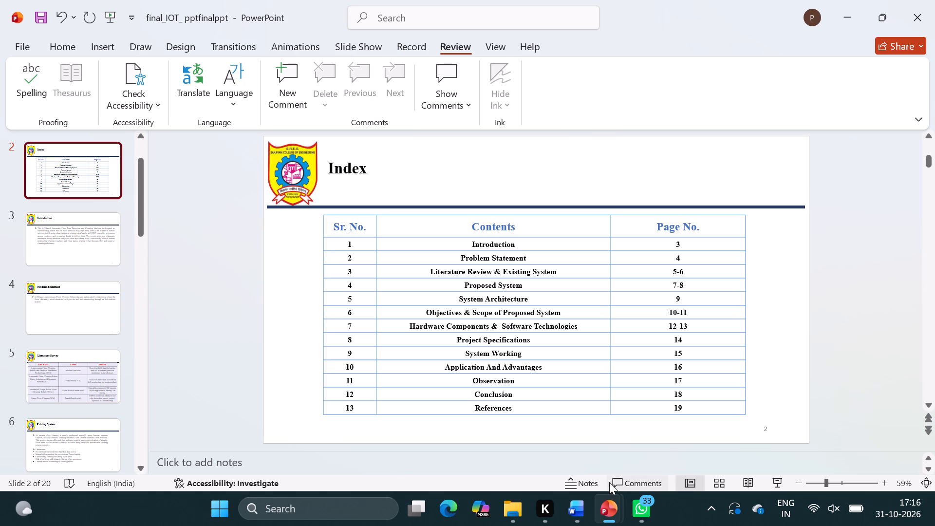
{"action": "left_click", "coordinate": [635, 425]}
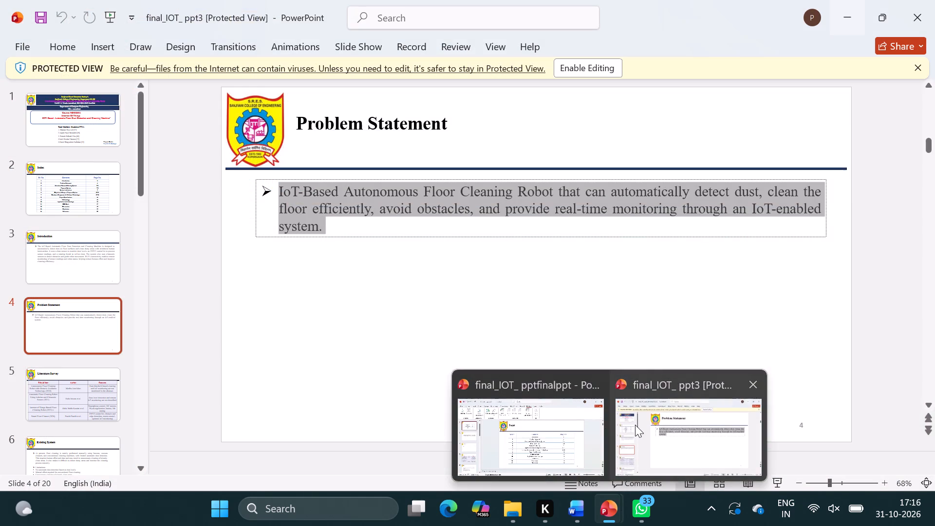
{"action": "scroll", "coordinate": [550, 267], "scroll_direction": "up", "scroll_amount": 4}
{"action": "scroll", "coordinate": [550, 267], "scroll_direction": "down", "scroll_amount": 1}
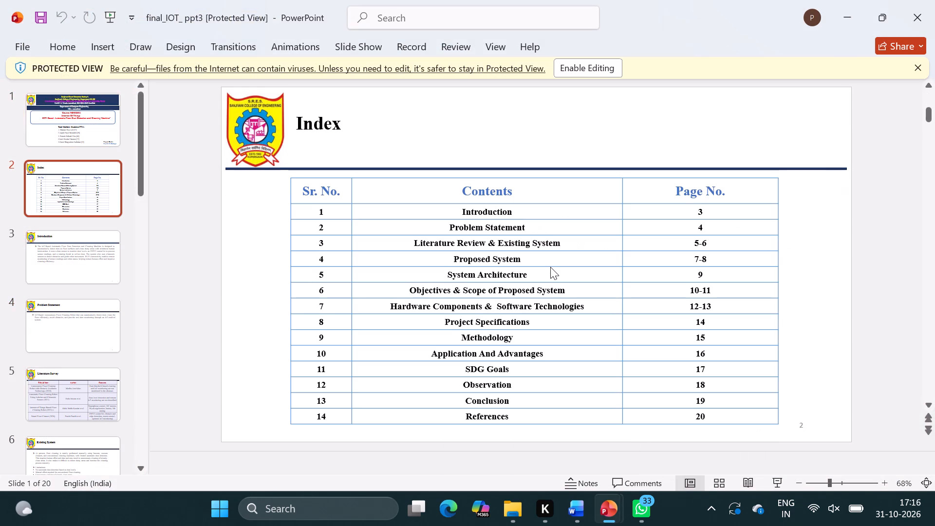
{"action": "scroll", "coordinate": [550, 267], "scroll_direction": "down", "scroll_amount": 1}
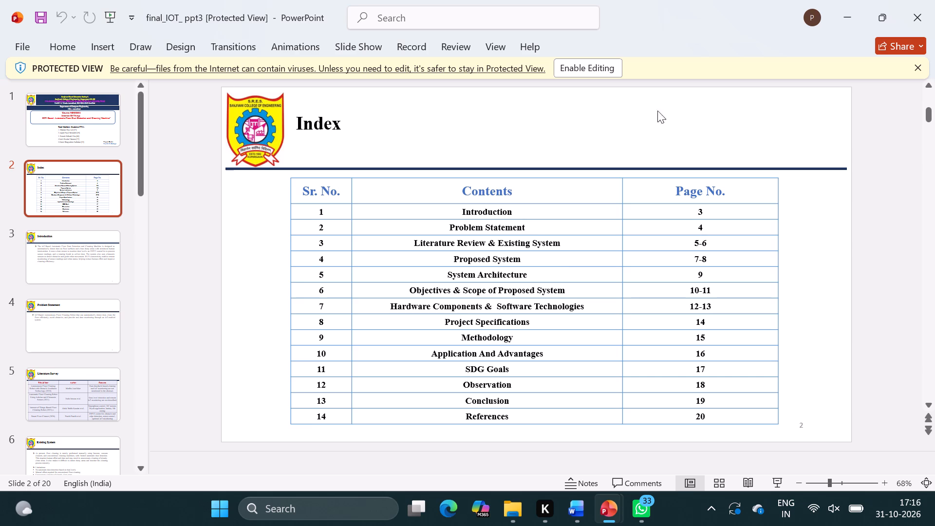
{"action": "left_click", "coordinate": [842, 18]}
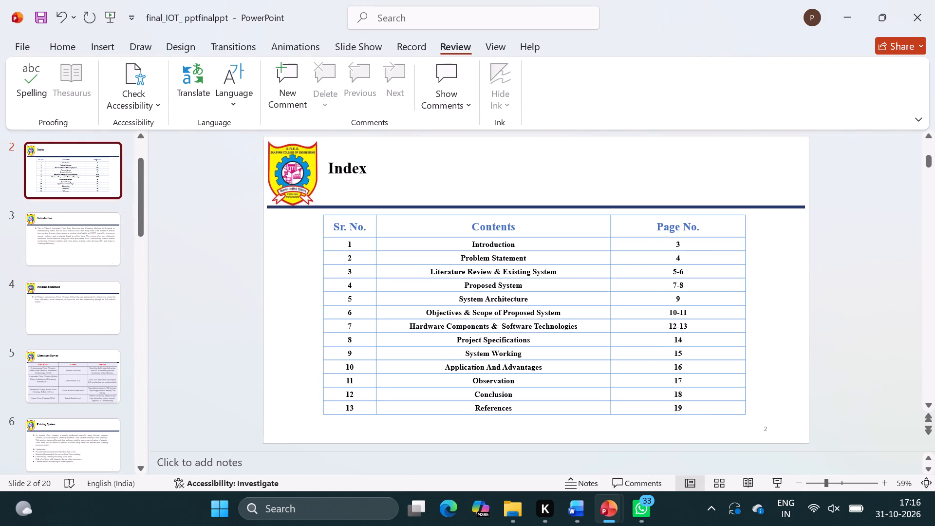
Look through the final presentation's slides from Introduction to Software & Technologies.
{"action": "scroll", "coordinate": [537, 356], "scroll_direction": "down", "scroll_amount": 1}
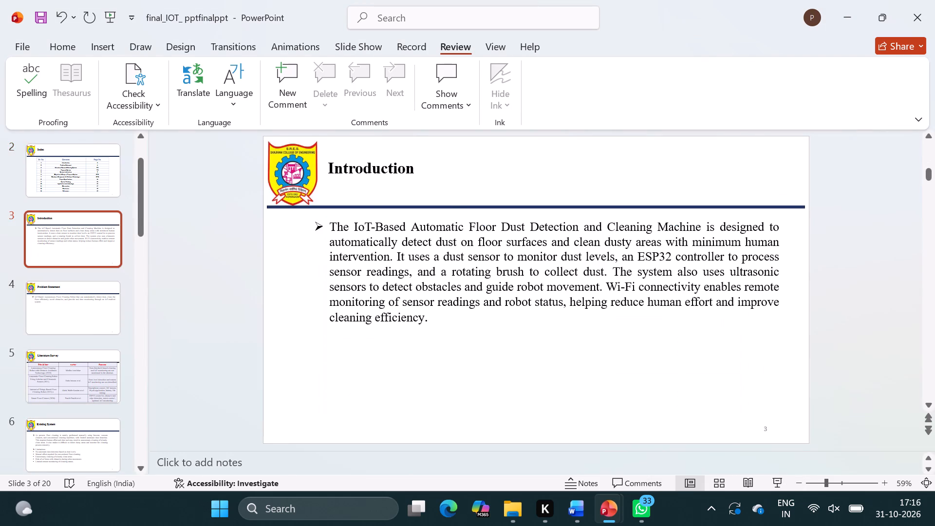
{"action": "scroll", "coordinate": [537, 356], "scroll_direction": "down", "scroll_amount": 1}
{"action": "scroll", "coordinate": [537, 356], "scroll_direction": "up", "scroll_amount": 2}
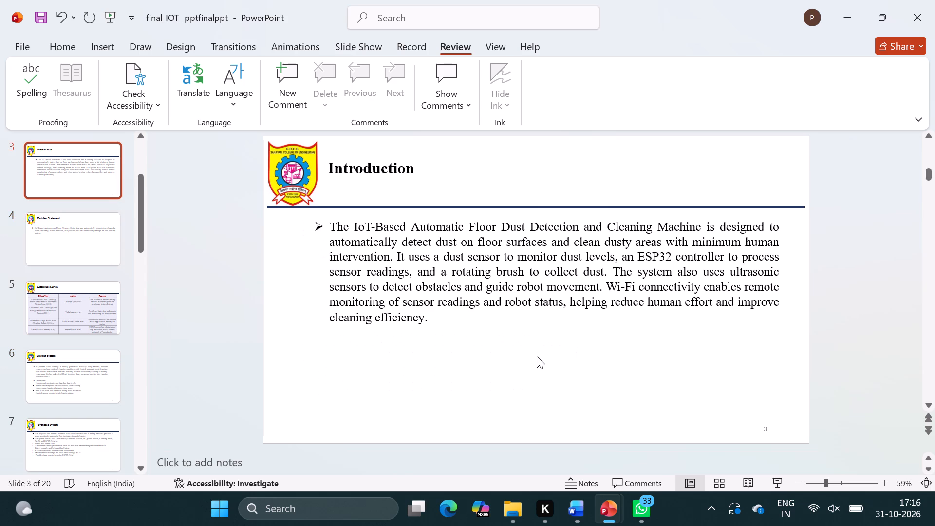
{"action": "right_click", "coordinate": [537, 356]}
{"action": "key", "text": "Down"}
{"action": "key", "text": "Down"}
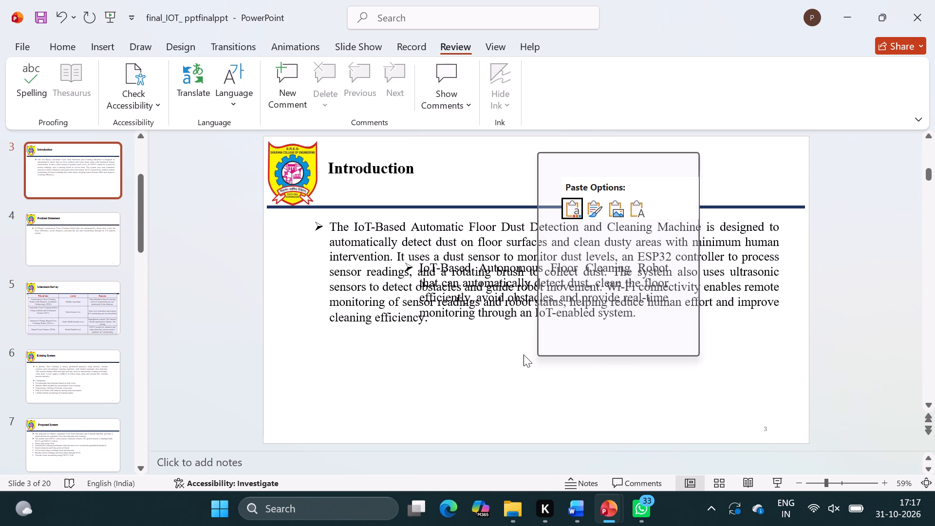
{"action": "left_click", "coordinate": [524, 355]}
{"action": "key", "text": "Down"}
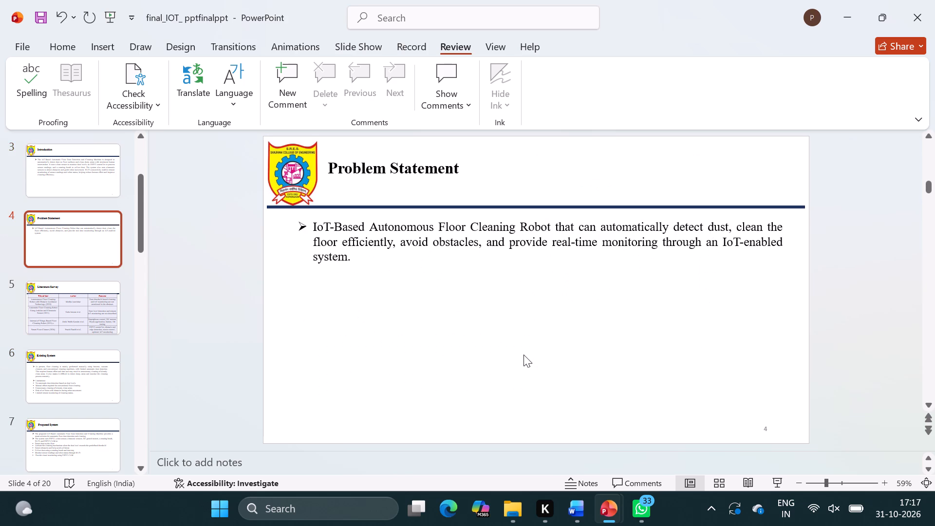
{"action": "key", "text": "Down"}
{"action": "key", "text": "Down"}
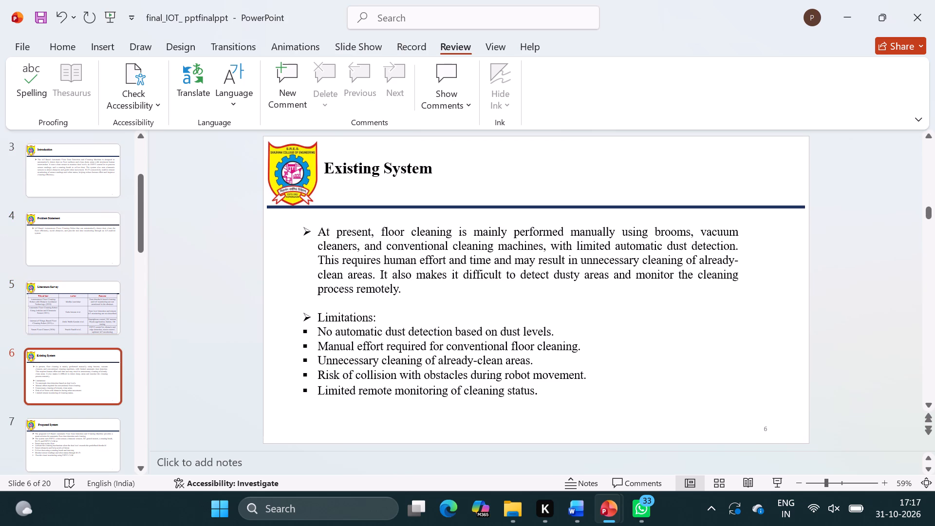
{"action": "key", "text": "Down"}
{"action": "key", "text": "Down"}
{"action": "key", "text": "Up"}
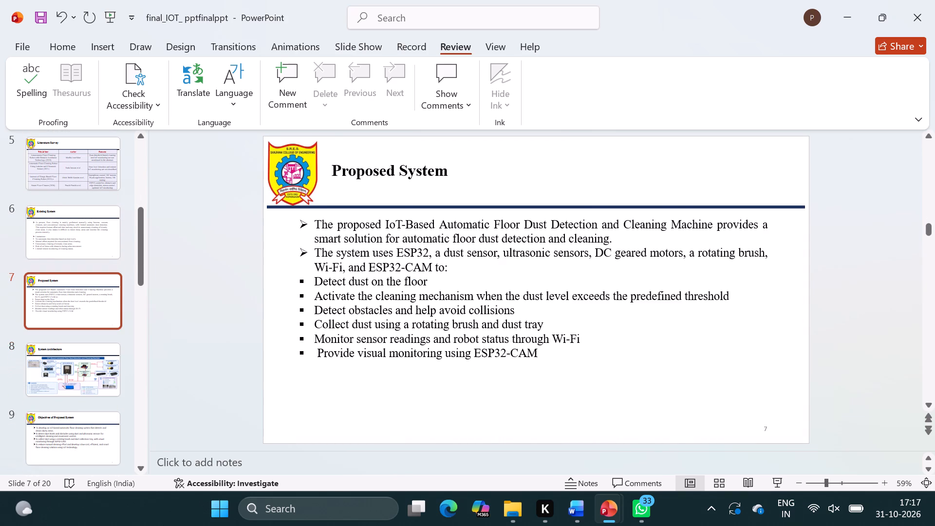
{"action": "key", "text": "Down"}
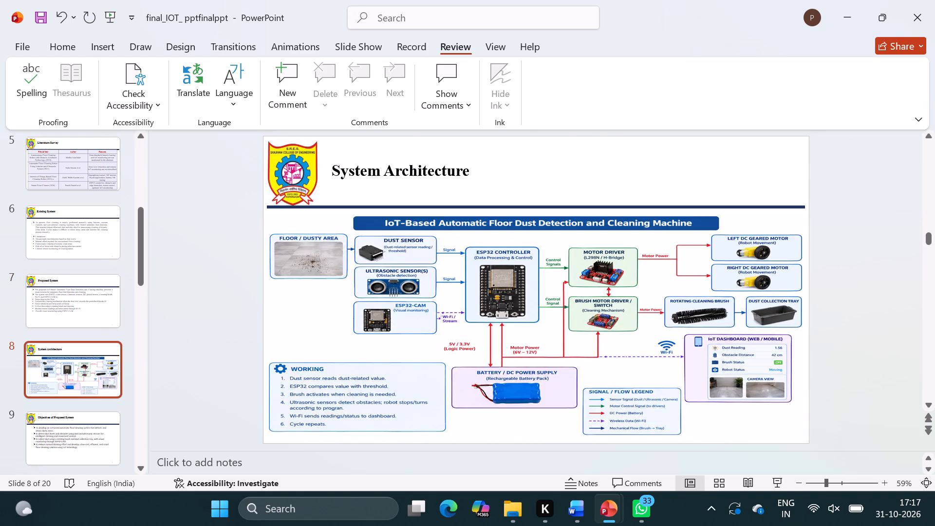
{"action": "key", "text": "Down"}
{"action": "key", "text": "Down"}
{"action": "key", "text": "Down"}
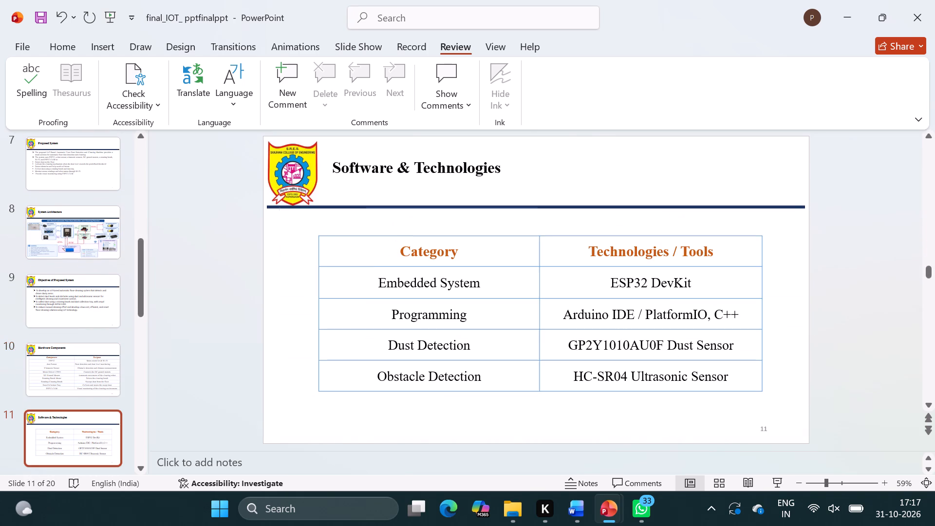
Go back to the Problem Statement slide and review the slides from there through System Working.
{"action": "key", "text": "Up"}
{"action": "key", "text": "Up"}
{"action": "key", "text": "Up"}
{"action": "key", "text": "Up"}
{"action": "key", "text": "Up"}
{"action": "key", "text": "Up"}
{"action": "key", "text": "Up"}
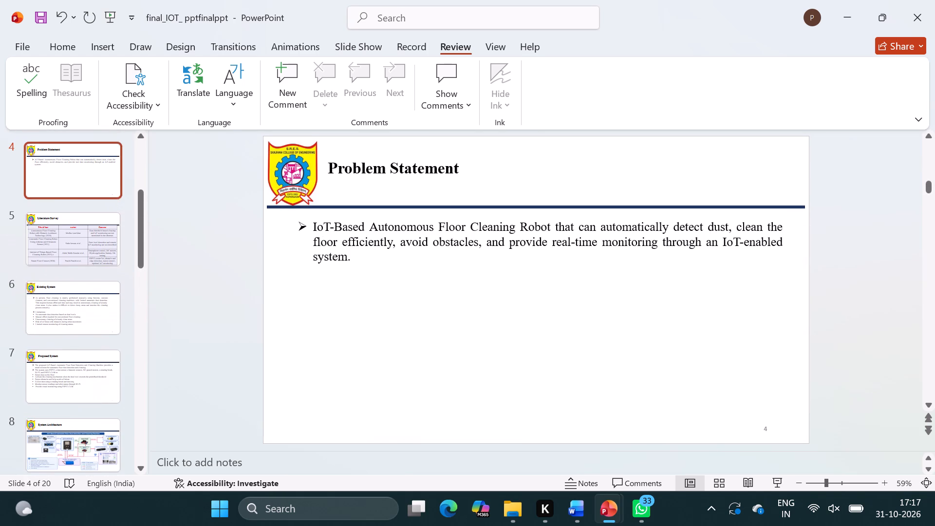
{"action": "key", "text": "Down"}
{"action": "key", "text": "Down"}
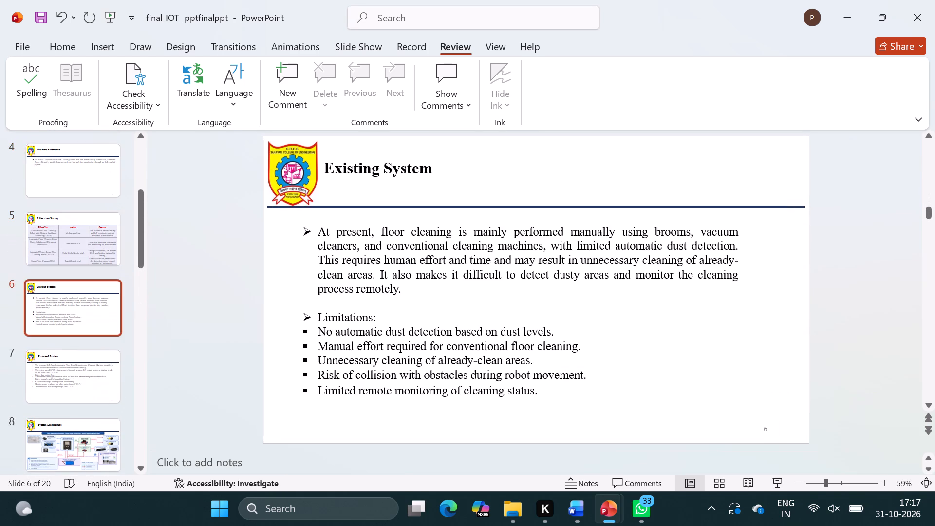
{"action": "key", "text": "Down"}
{"action": "key", "text": "Down"}
{"action": "key", "text": "Down"}
{"action": "key", "text": "Down"}
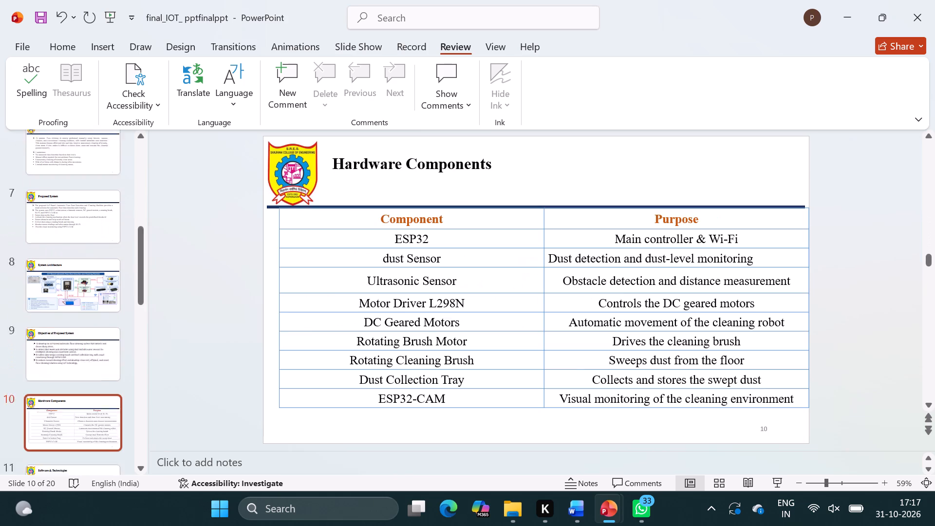
{"action": "key", "text": "Down"}
{"action": "key", "text": "Down"}
{"action": "key", "text": "Down"}
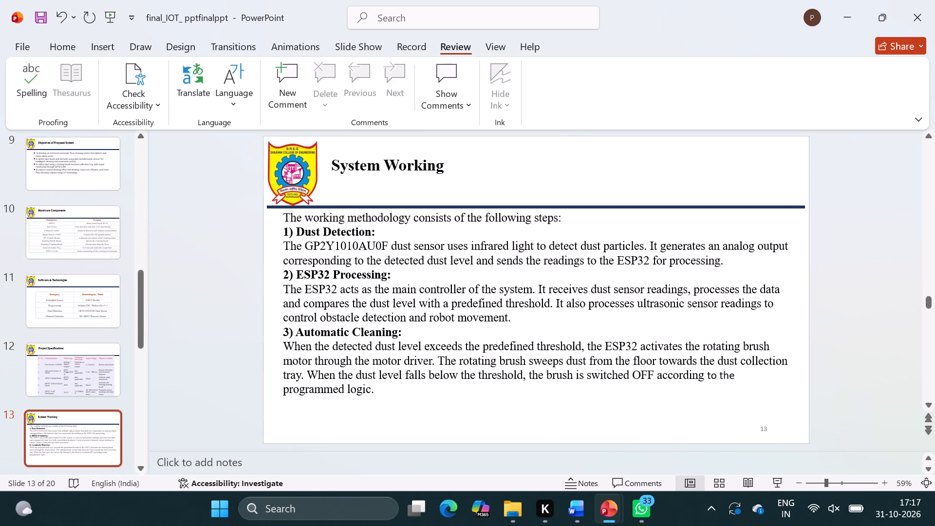
{"action": "key", "text": "Up"}
{"action": "key", "text": "Down"}
{"action": "key", "text": "Up"}
{"action": "key", "text": "Down"}
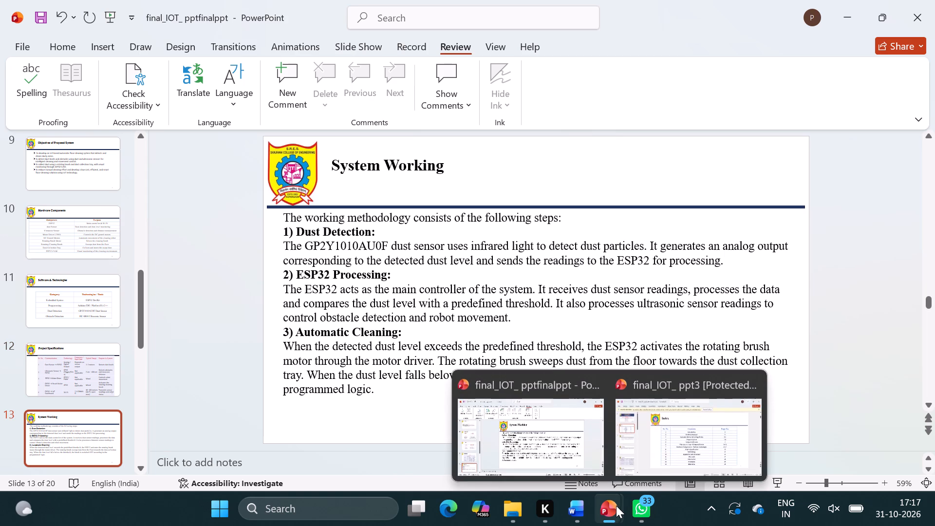
Look through final_IOT_ ppt3 from its Index slide to System Working, and return to final_IOT_ pptfinalppt.
{"action": "left_click", "coordinate": [486, 436]}
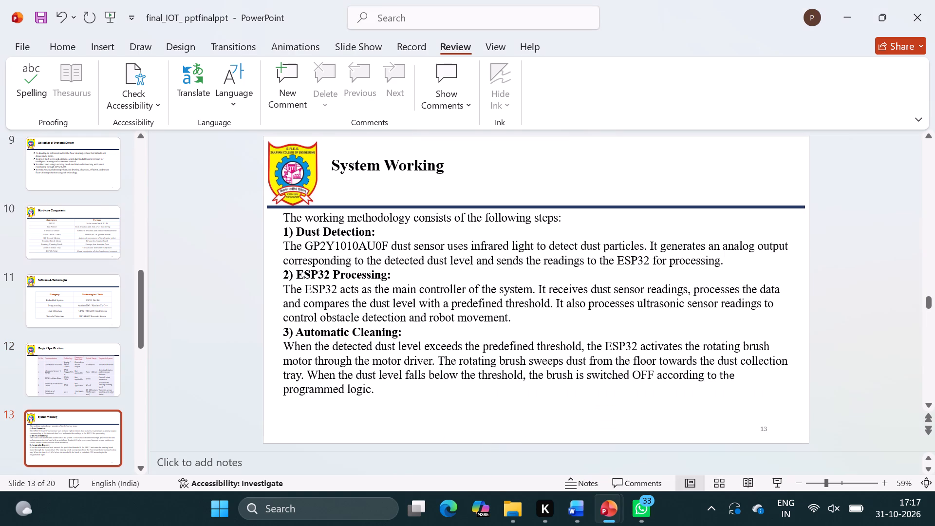
{"action": "left_click", "coordinate": [517, 415]}
{"action": "left_click", "coordinate": [656, 465]}
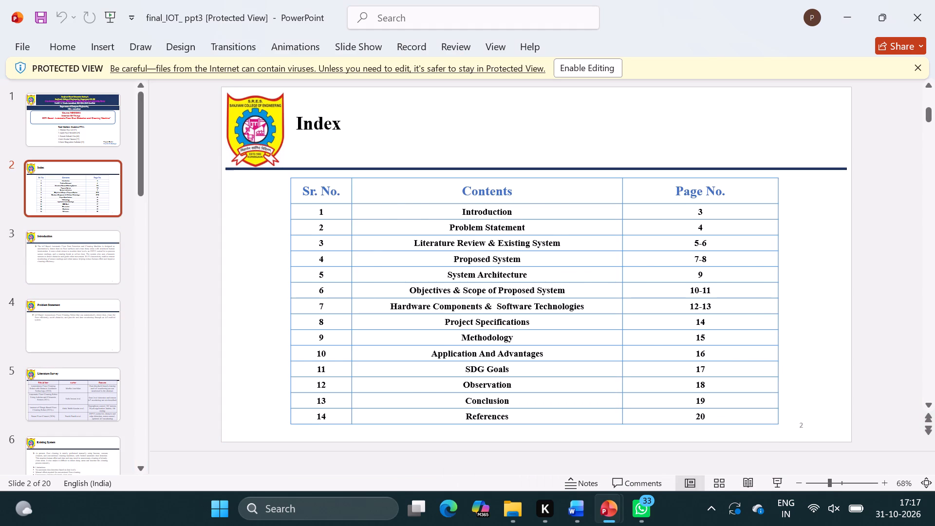
{"action": "key", "text": "Down"}
{"action": "key", "text": "Down"}
{"action": "key", "text": "Down"}
{"action": "key", "text": "Down"}
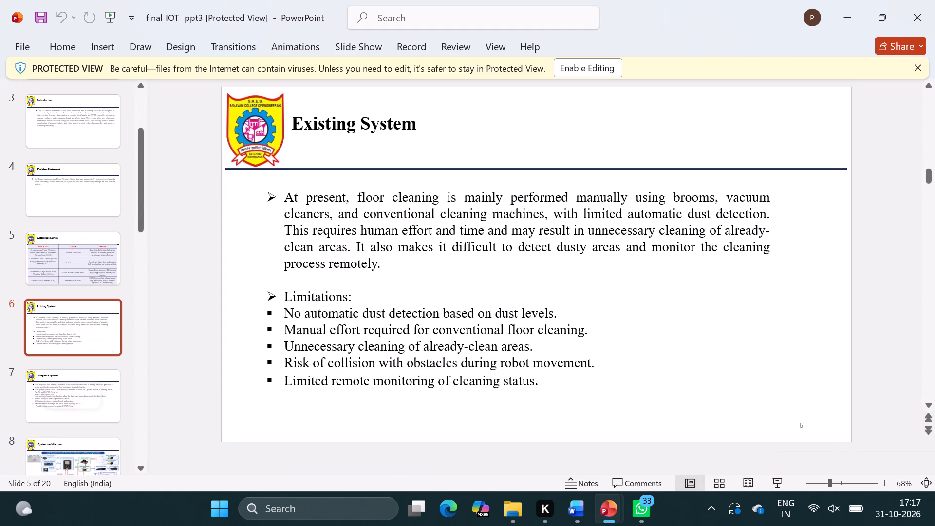
{"action": "key", "text": "Down"}
{"action": "key", "text": "Down"}
{"action": "key", "text": "Down"}
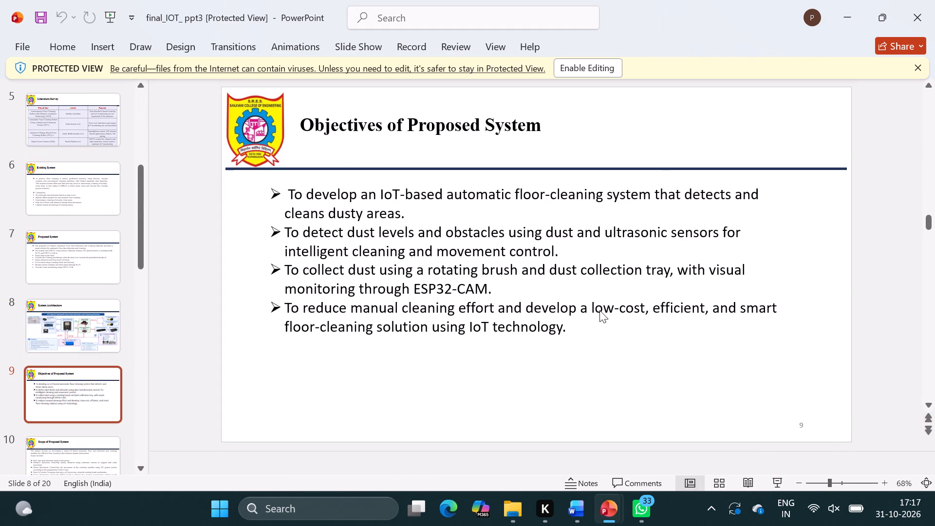
{"action": "key", "text": "Down"}
{"action": "key", "text": "Down"}
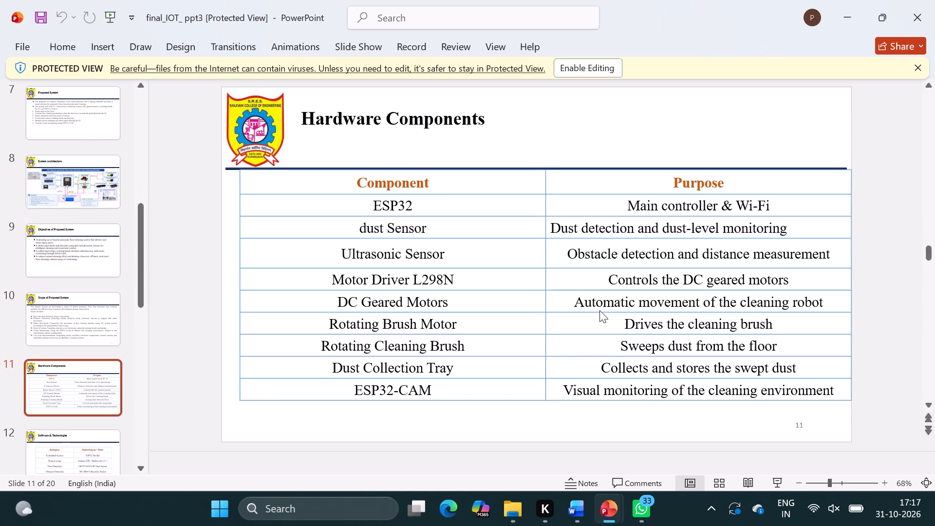
{"action": "key", "text": "Down"}
{"action": "key", "text": "Down"}
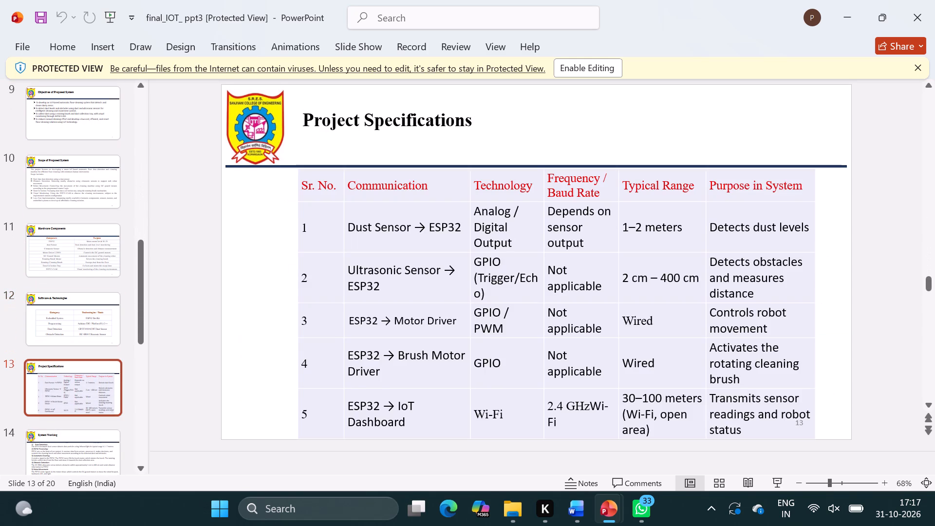
{"action": "key", "text": "Down"}
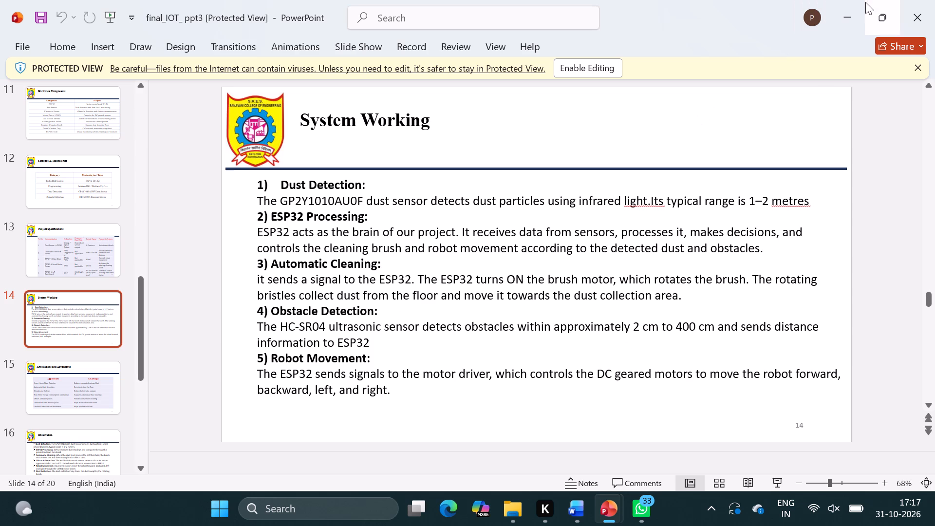
{"action": "left_click", "coordinate": [855, 13]}
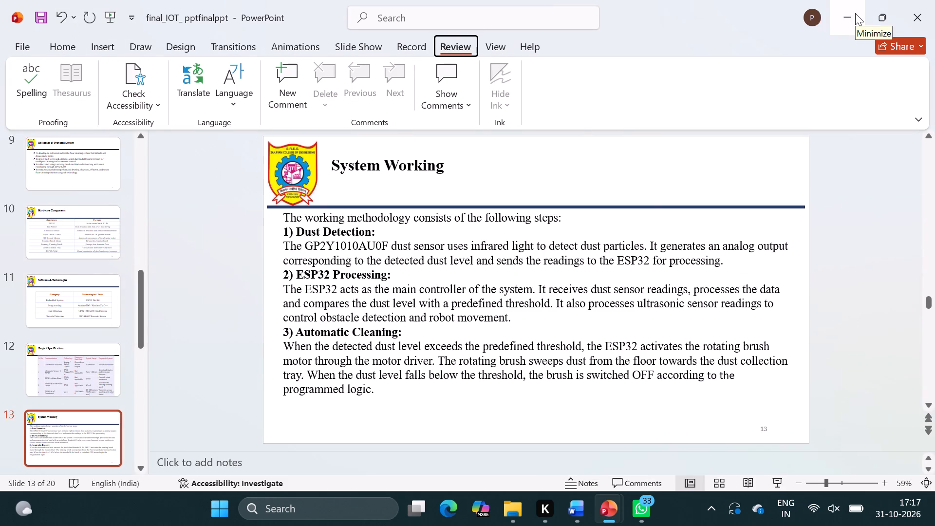
Review the final presentation's slides from System Working through Conclusion, going back to the second System Working slide.
{"action": "left_click", "coordinate": [879, 212]}
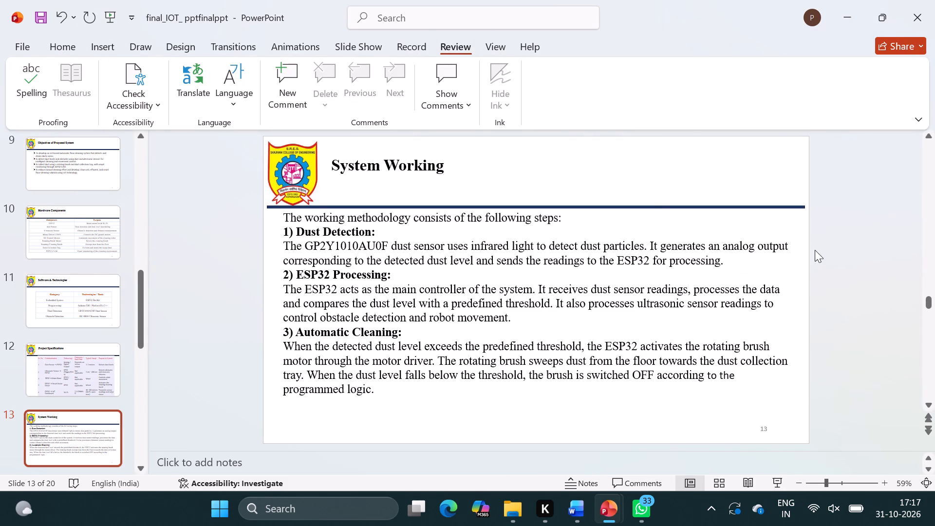
{"action": "left_click", "coordinate": [564, 423]}
{"action": "key", "text": "Down"}
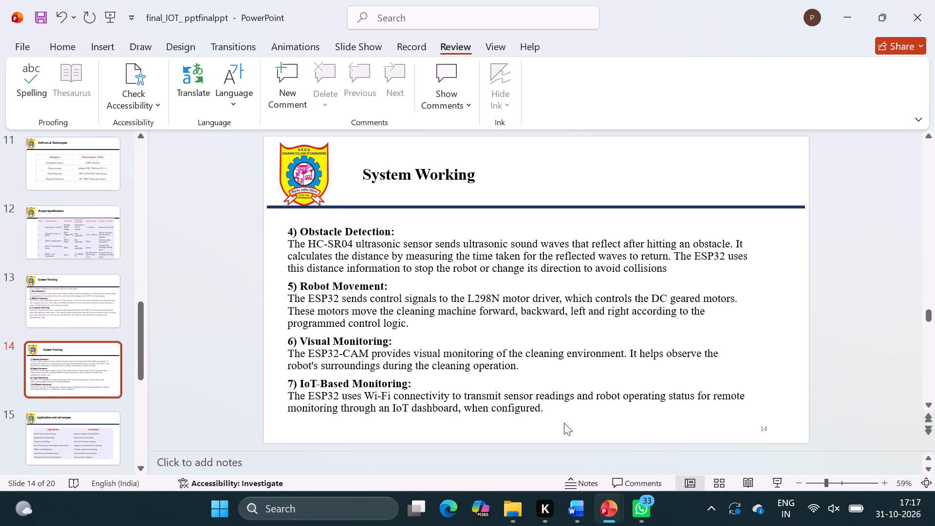
{"action": "key", "text": "Up"}
{"action": "key", "text": "Down"}
{"action": "key", "text": "Down"}
{"action": "key", "text": "Down"}
{"action": "key", "text": "Down"}
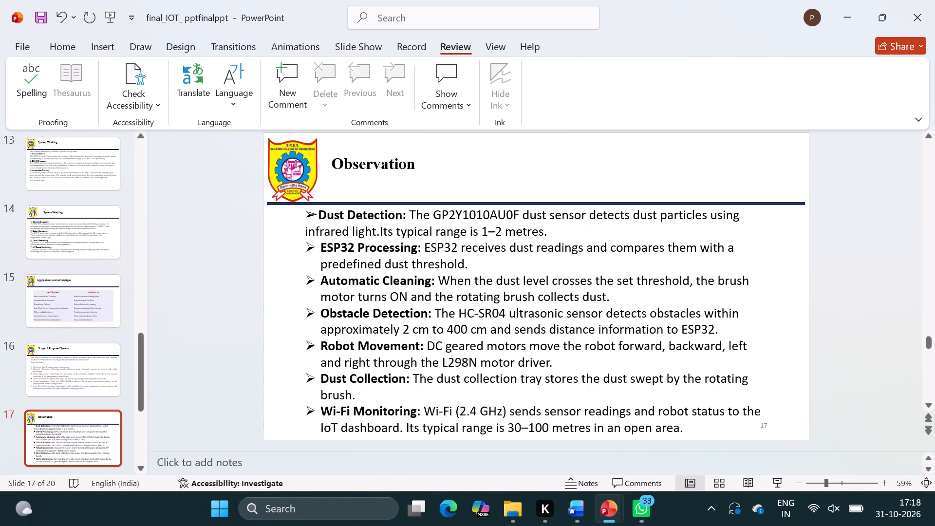
{"action": "key", "text": "Down"}
{"action": "key", "text": "Up"}
{"action": "key", "text": "Up"}
{"action": "key", "text": "Up"}
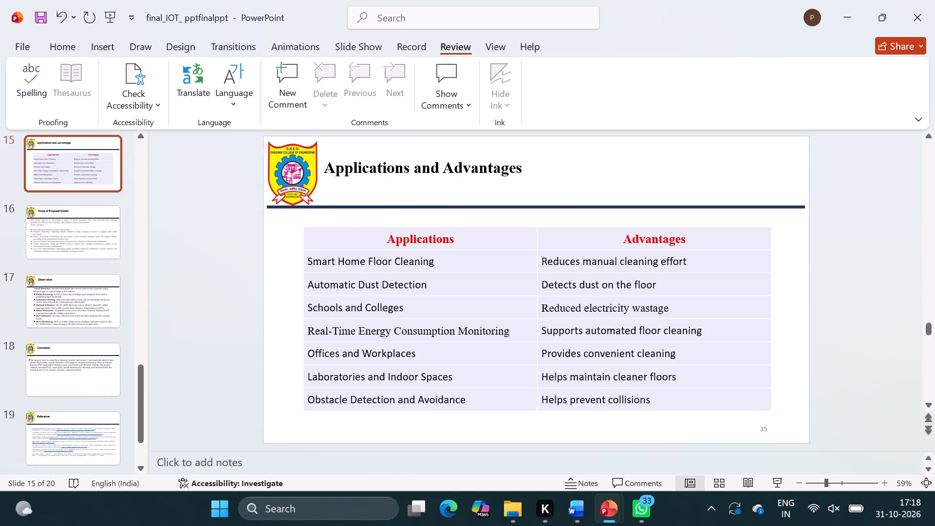
{"action": "key", "text": "Up"}
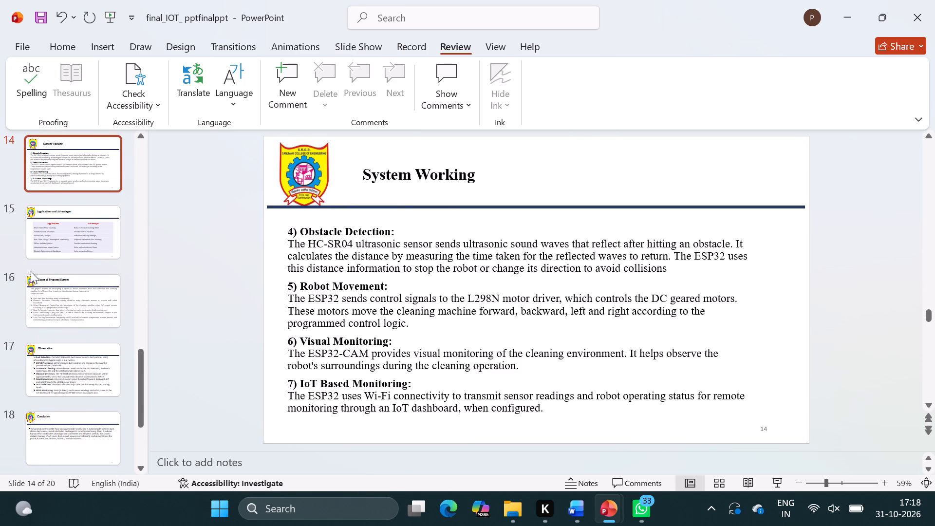
{"action": "scroll", "coordinate": [28, 282], "scroll_direction": "down", "scroll_amount": 1}
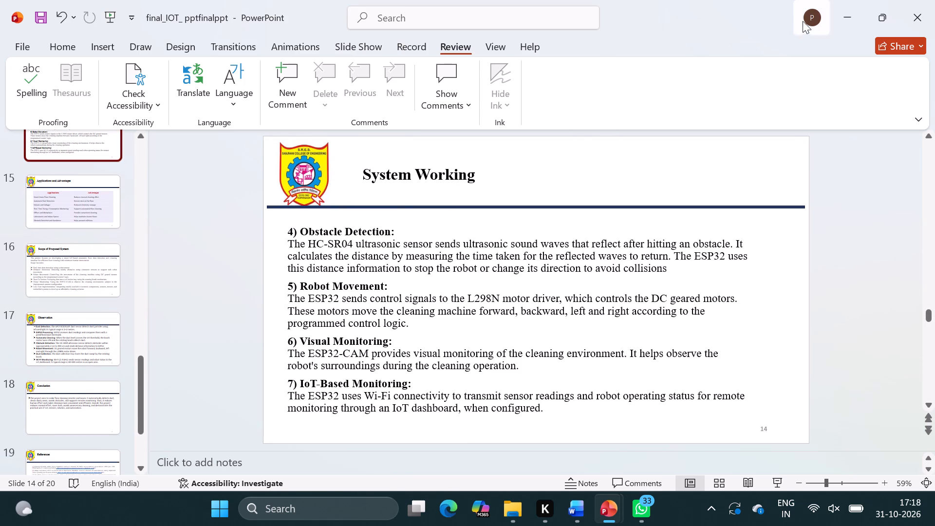
Rename the ninth entry in the Index slide's table from System Working to Methodology.
{"action": "scroll", "coordinate": [374, 189], "scroll_direction": "up", "scroll_amount": 16}
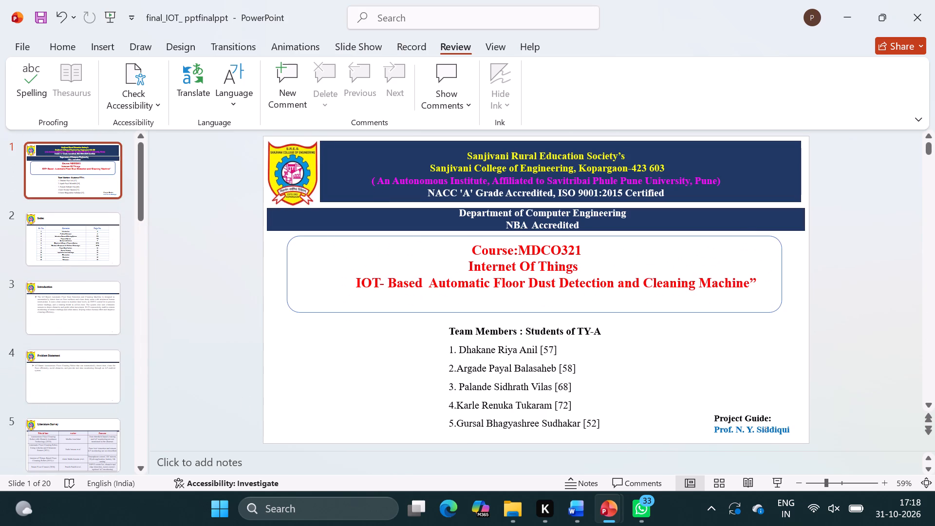
{"action": "scroll", "coordinate": [536, 338], "scroll_direction": "down", "scroll_amount": 2}
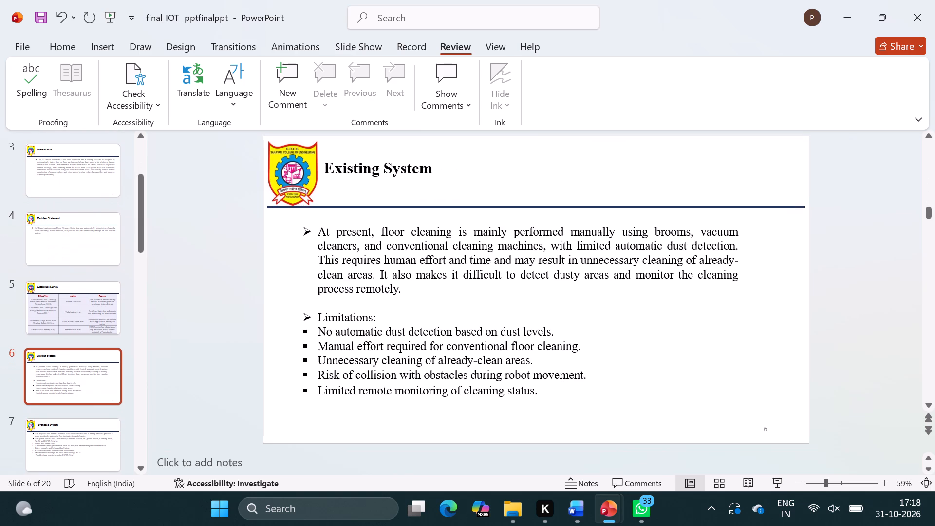
{"action": "key", "text": "Up"}
{"action": "key", "text": "Up"}
{"action": "key", "text": "Up"}
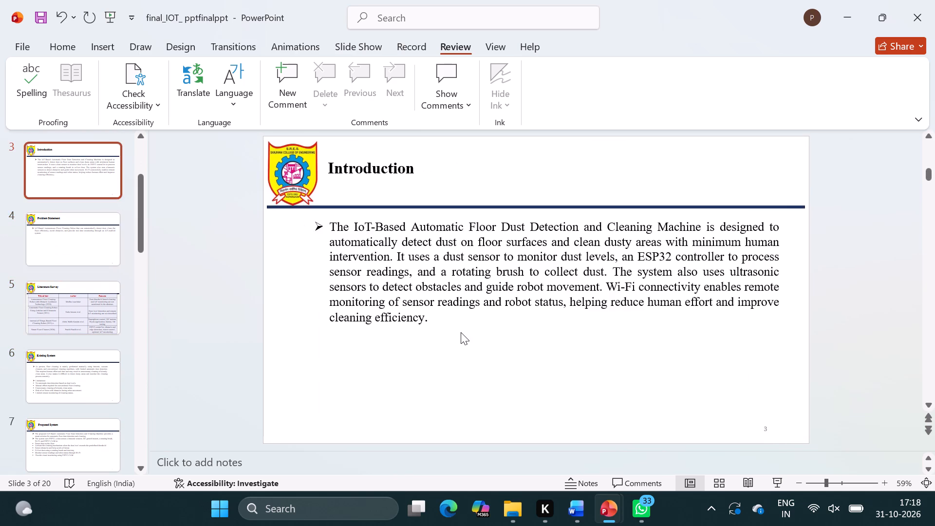
{"action": "key", "text": "Up"}
{"action": "left_click", "coordinate": [537, 356]}
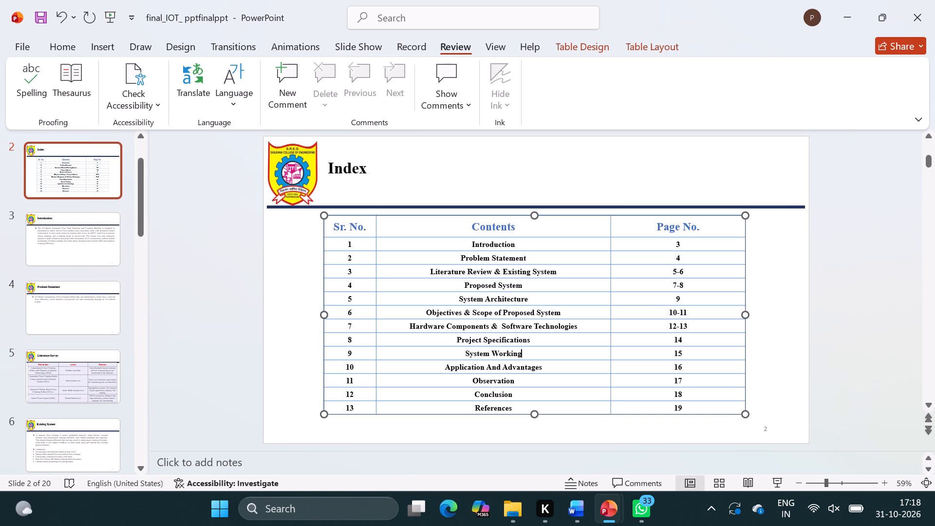
{"action": "key", "text": "BackSpace"}
{"action": "key", "text": "BackSpace"}
{"action": "key", "text": "BackSpace"}
{"action": "key", "text": "BackSpace"}
{"action": "key", "text": "BackSpace"}
{"action": "key", "text": "BackSpace"}
{"action": "key", "text": "BackSpace"}
{"action": "key", "text": "BackSpace"}
{"action": "key", "text": "BackSpace"}
{"action": "key", "text": "BackSpace"}
{"action": "key", "text": "BackSpace"}
{"action": "key", "text": "BackSpace"}
{"action": "key", "text": "BackSpace"}
{"action": "key", "text": "BackSpace"}
{"action": "type", "text": "Methodology"}
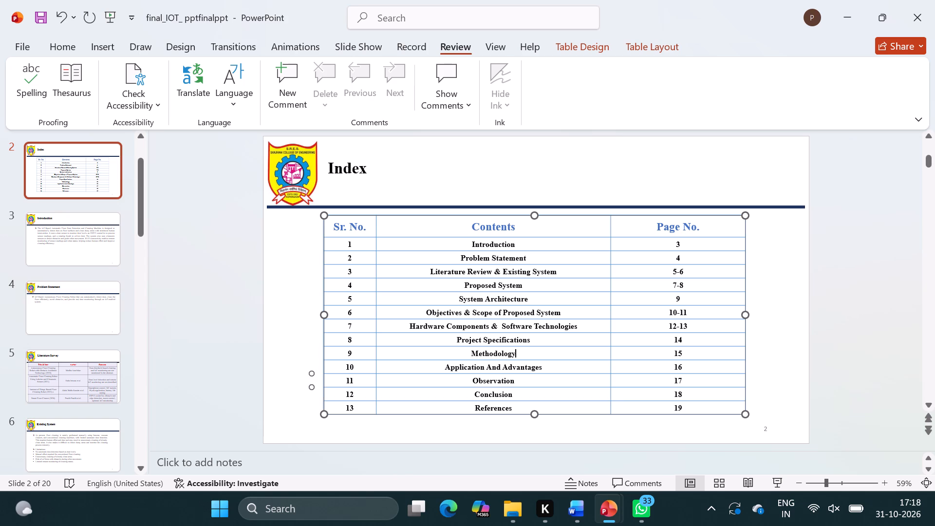
Insert an Index table row below Application And Advantages, containing SDG Goals with page number 17.
{"action": "left_click", "coordinate": [314, 373]}
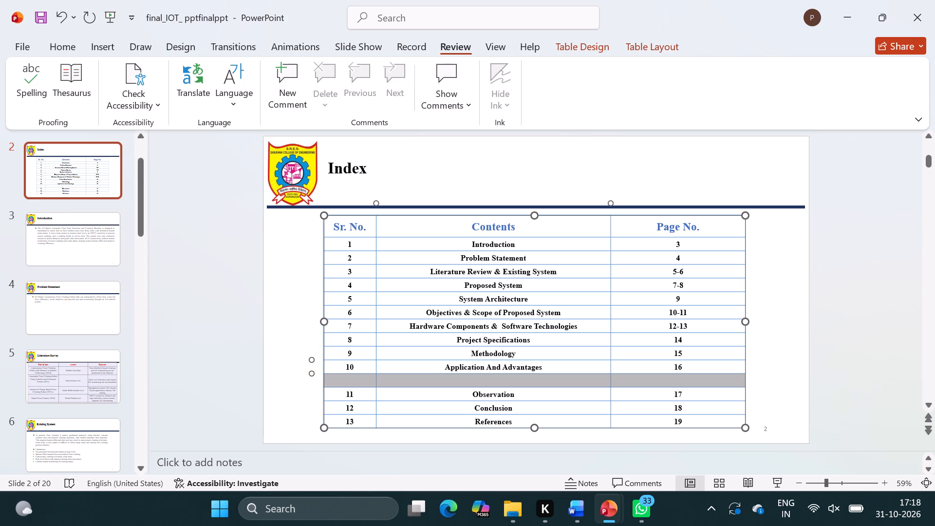
{"action": "left_click", "coordinate": [420, 382]}
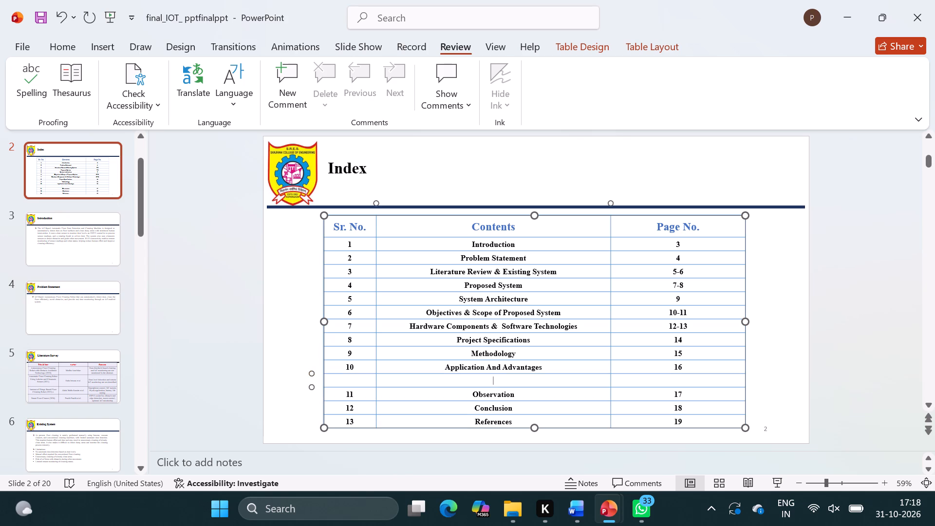
{"action": "type", "text": "SDG Goals"}
{"action": "key", "text": "ctrl+s"}
{"action": "key", "text": "ctrl+s"}
{"action": "left_click", "coordinate": [685, 379]}
{"action": "left_click", "coordinate": [682, 383]}
{"action": "type", "text": "17"}
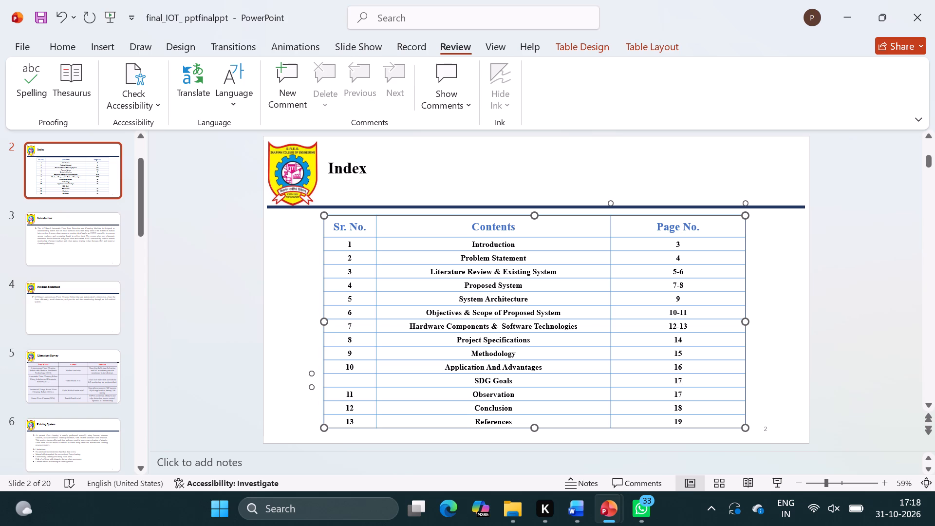
Set the Index page numbers to 18 for Observation, 19 for Conclusion and 20 for References, and save the presentation.
{"action": "key", "text": "Down"}
{"action": "key", "text": "BackSpace"}
{"action": "key", "text": "8"}
{"action": "key", "text": "Down"}
{"action": "key", "text": "BackSpace"}
{"action": "key", "text": "9"}
{"action": "key", "text": "Down"}
{"action": "key", "text": "BackSpace"}
{"action": "key", "text": "BackSpace"}
{"action": "type", "text": "20"}
{"action": "key", "text": "ctrl+s"}
{"action": "key", "text": "ctrl+s"}
{"action": "key", "text": "ctrl+s"}
{"action": "key", "text": "ctrl+s"}
{"action": "key", "text": "ctrl+s"}
Review the final presentation's slides from Introduction through the second System Working slide.
{"action": "key", "text": "Down"}
{"action": "key", "text": "Down"}
{"action": "left_click", "coordinate": [841, 350]}
{"action": "key", "text": "Down"}
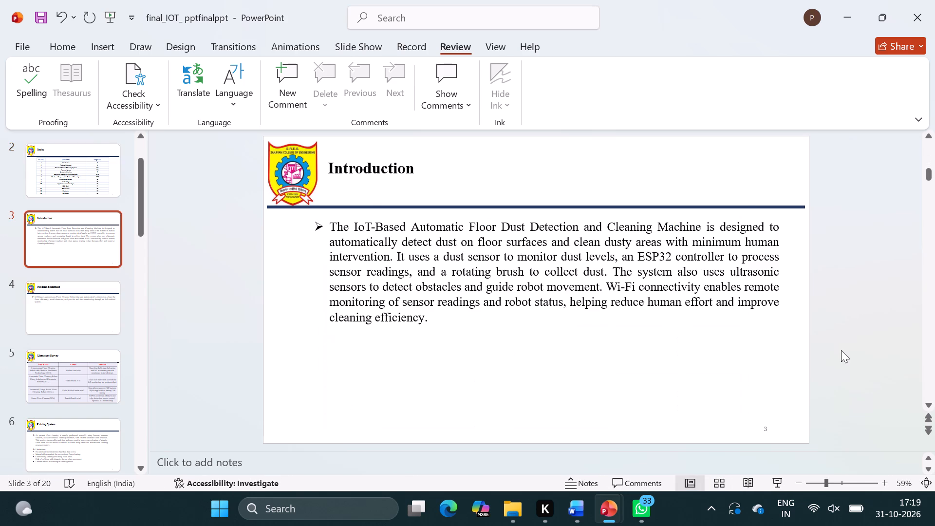
{"action": "key", "text": "Down"}
{"action": "key", "text": "Down"}
{"action": "key", "text": "Down"}
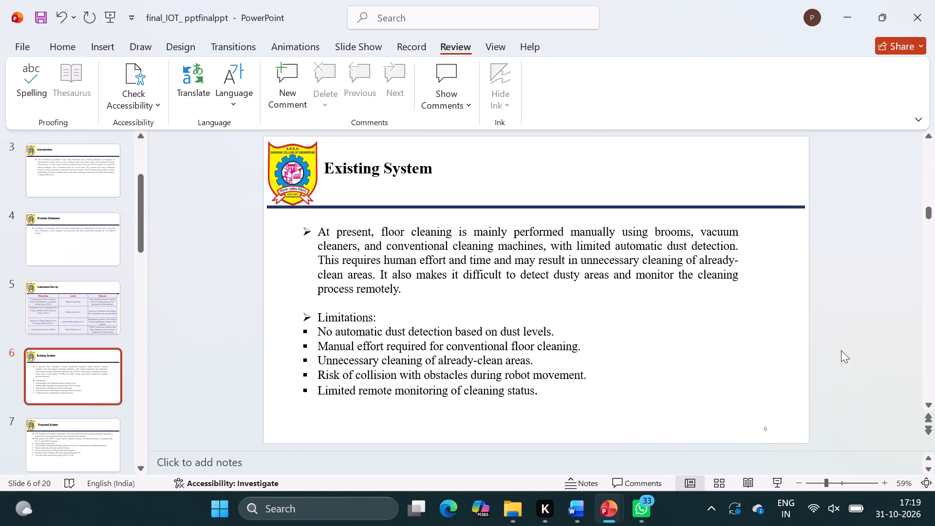
{"action": "key", "text": "Down"}
{"action": "key", "text": "Down"}
{"action": "key", "text": "Down"}
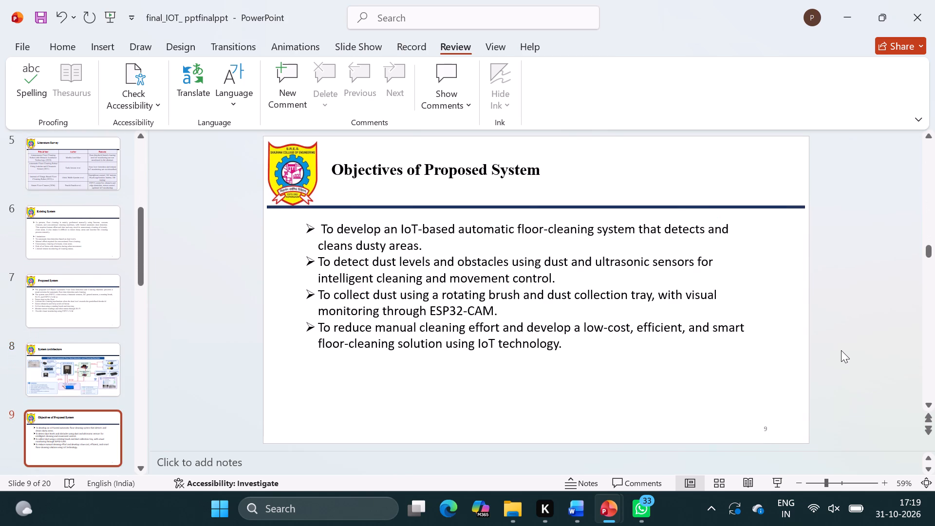
{"action": "key", "text": "Down"}
{"action": "key", "text": "Down"}
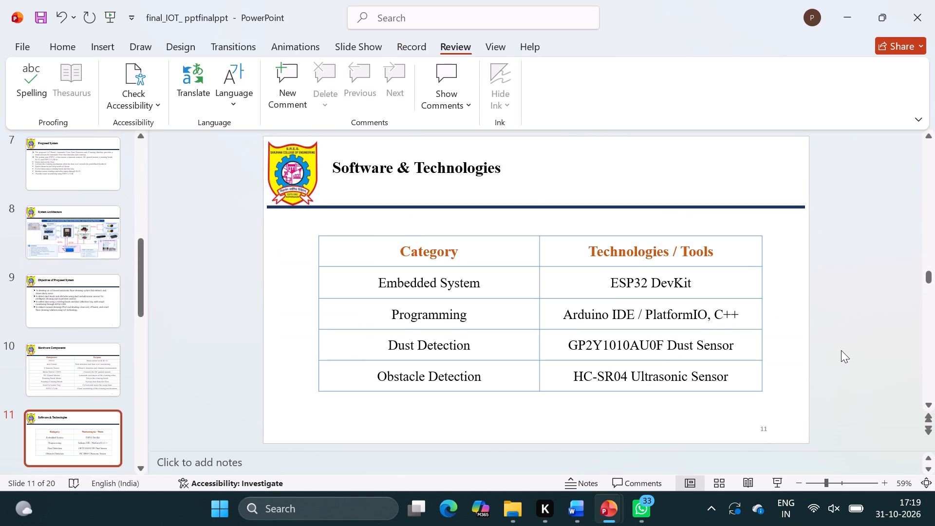
{"action": "key", "text": "Down"}
{"action": "key", "text": "Down"}
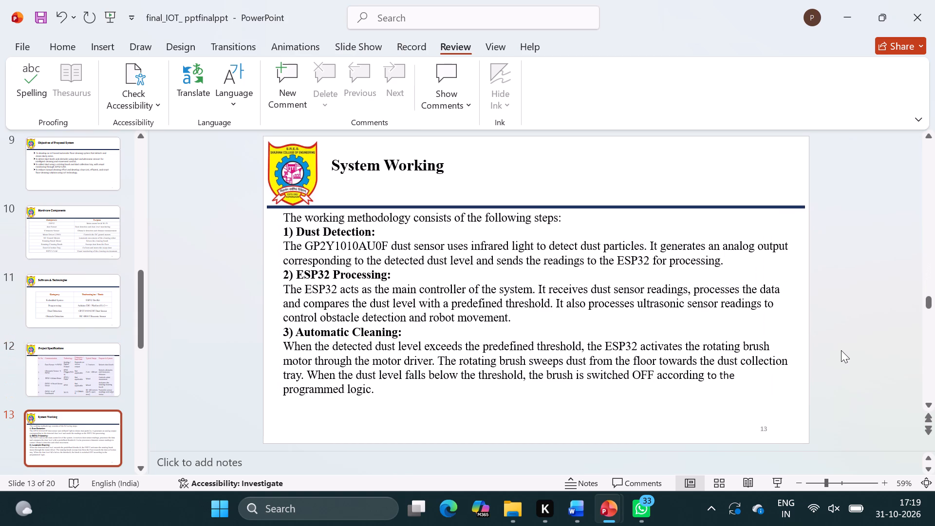
{"action": "key", "text": "Down"}
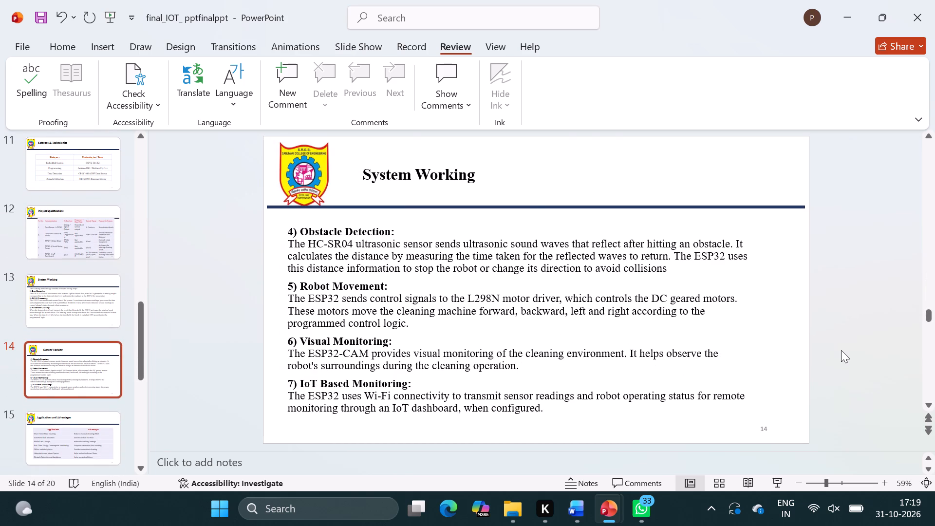
Delete the Visual Monitoring heading and paragraph, including the leftover blank line, from the second System Working slide.
{"action": "left_click_drag", "start_coordinate": [516, 368], "coordinate": [343, 352]}
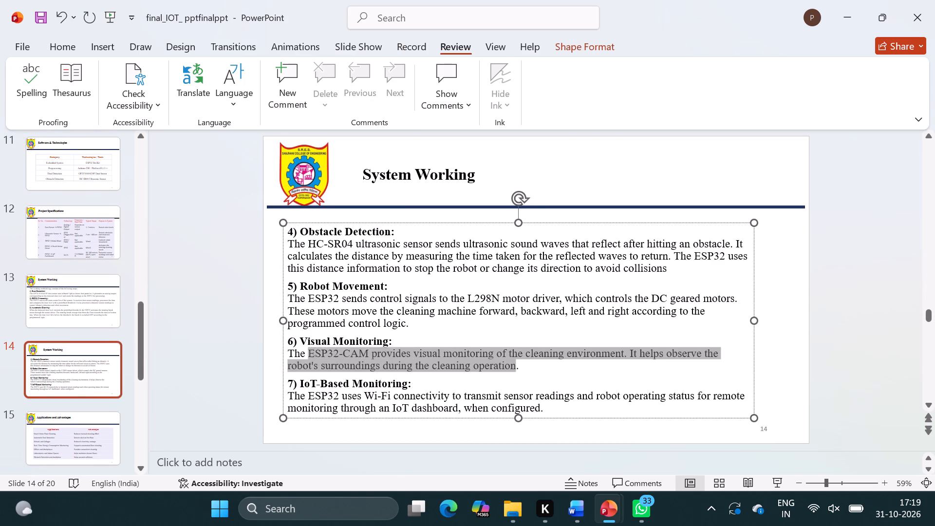
{"action": "left_click_drag", "start_coordinate": [343, 352], "coordinate": [289, 344]}
{"action": "key", "text": "BackSpace"}
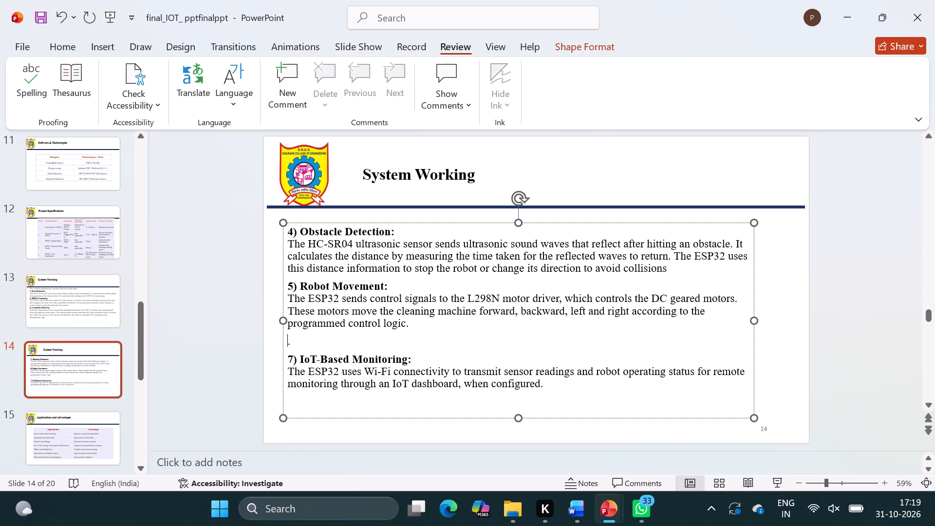
{"action": "key", "text": "Right"}
{"action": "key", "text": "BackSpace"}
{"action": "key", "text": "BackSpace"}
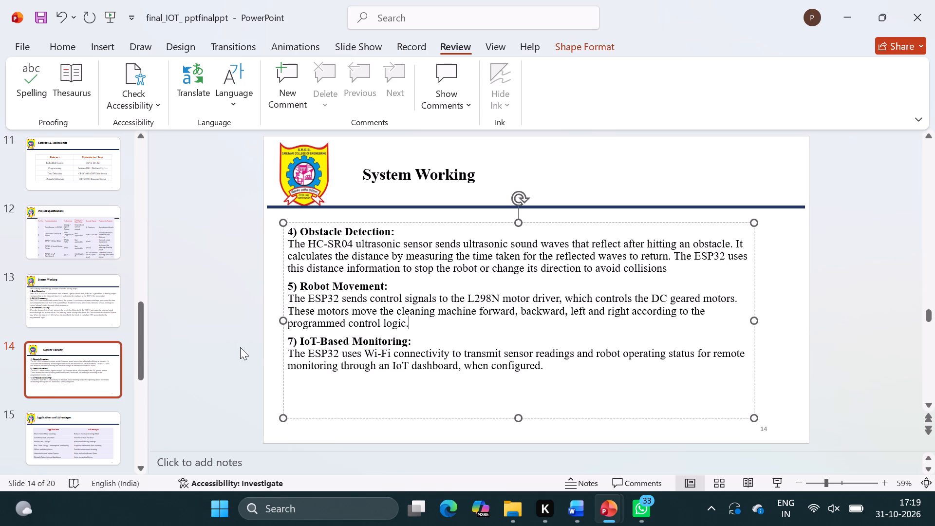
Renumber the IoT-Based Monitoring heading as 6 and save the presentation.
{"action": "left_click", "coordinate": [295, 338]}
{"action": "key", "text": "BackSpace"}
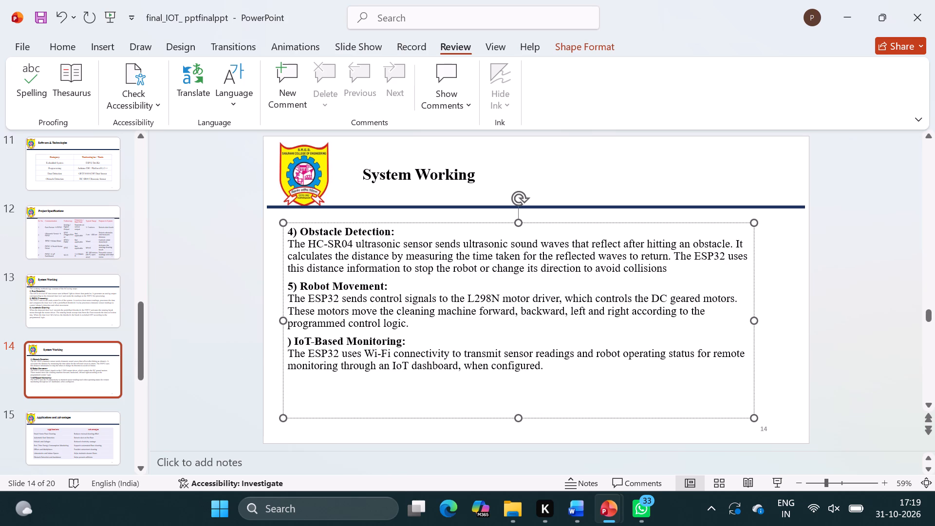
{"action": "key", "text": "6"}
{"action": "key", "text": "ctrl+s"}
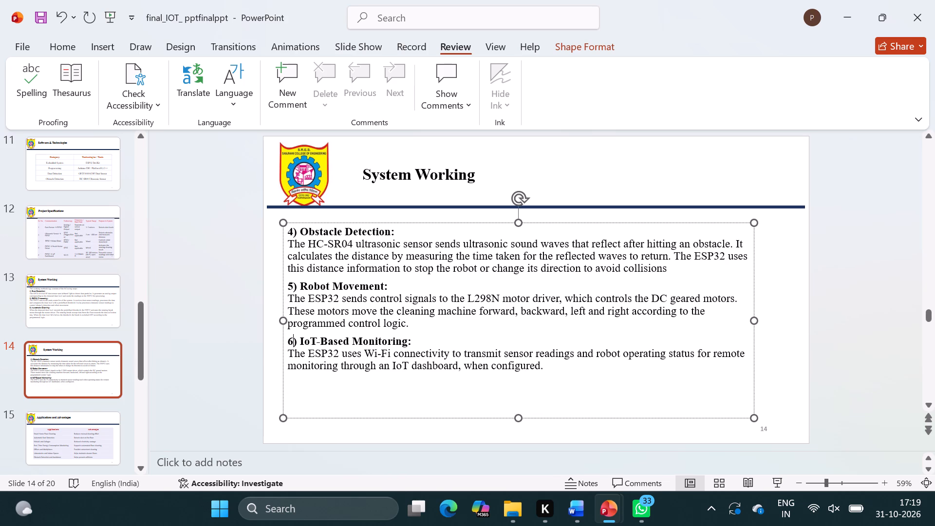
{"action": "key", "text": "ctrl+s"}
{"action": "key", "text": "ctrl+s"}
{"action": "key", "text": "ctrl+s"}
{"action": "key", "text": "ctrl+s"}
Review the final presentation's slides that follow System Working, up to the Observation slide.
{"action": "key", "text": "Down"}
{"action": "key", "text": "Down"}
{"action": "key", "text": "Down"}
{"action": "key", "text": "Down"}
{"action": "key", "text": "Down"}
{"action": "key", "text": "Down"}
{"action": "left_click", "coordinate": [908, 253]}
{"action": "key", "text": "Down"}
{"action": "key", "text": "Down"}
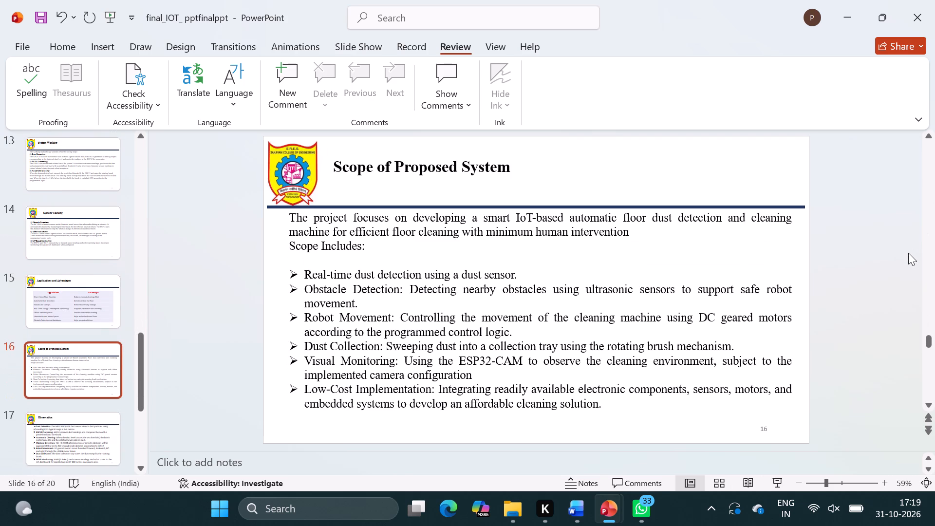
{"action": "key", "text": "Down"}
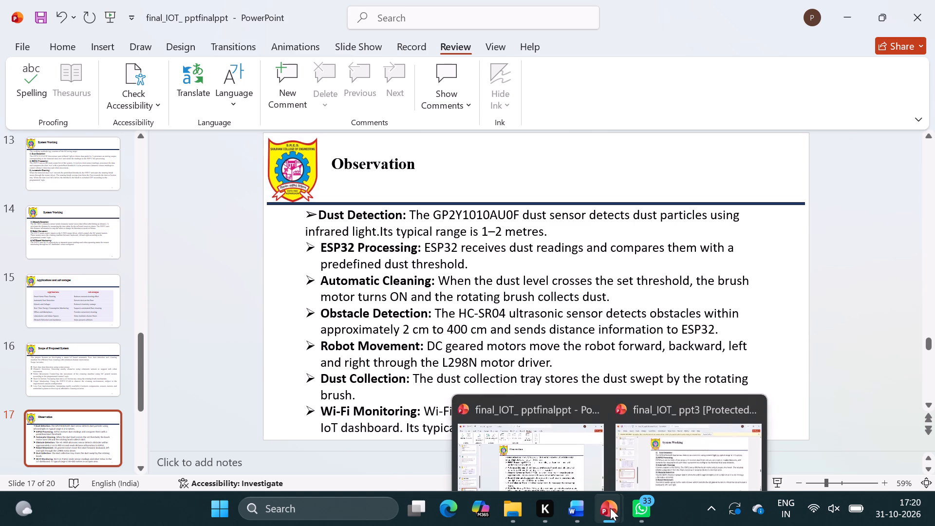
Examine the slides of final_IOT_ ppt3 from System Working through References, focusing on its two Observation slides.
{"action": "left_click", "coordinate": [687, 422]}
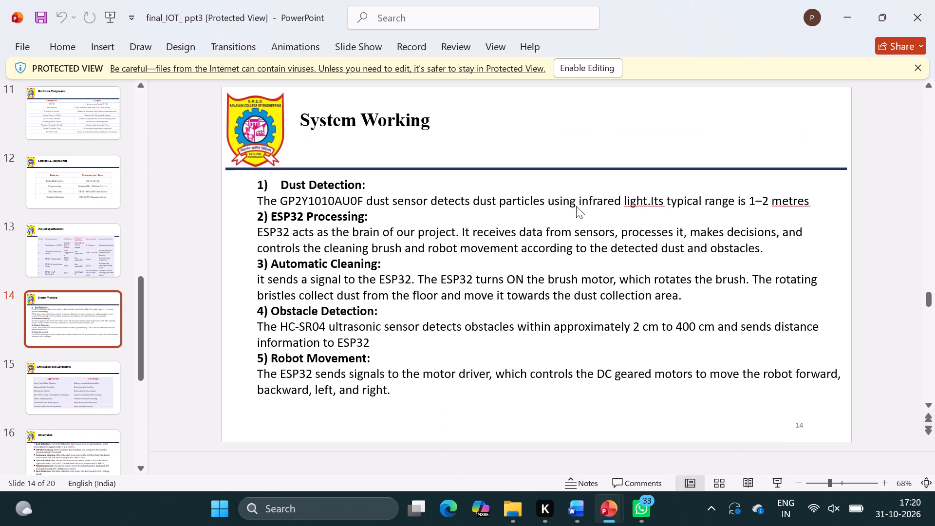
{"action": "scroll", "coordinate": [576, 206], "scroll_direction": "down", "scroll_amount": 1}
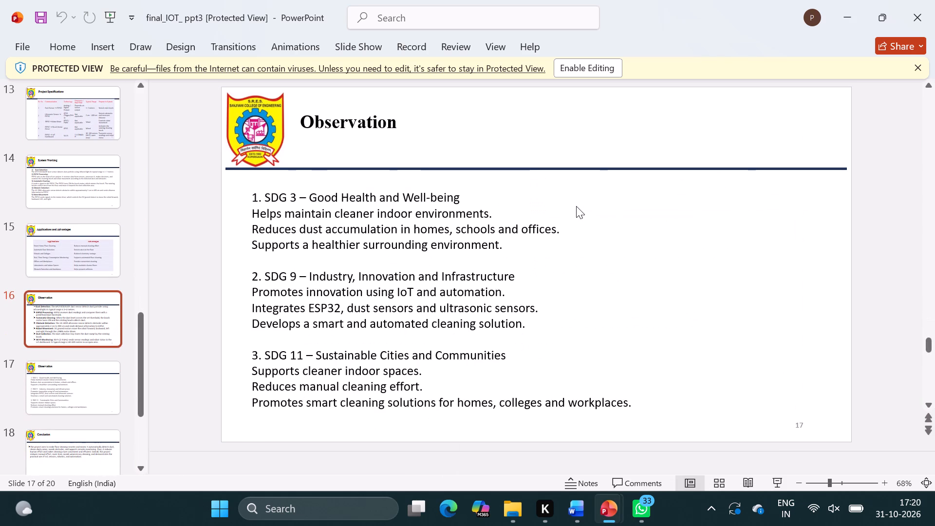
{"action": "scroll", "coordinate": [576, 206], "scroll_direction": "up", "scroll_amount": 2}
{"action": "scroll", "coordinate": [576, 206], "scroll_direction": "down", "scroll_amount": 1}
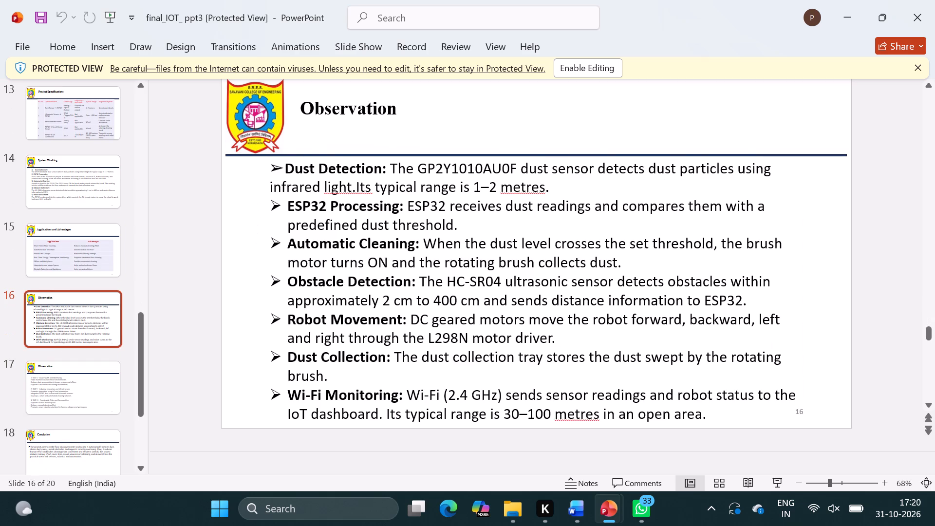
{"action": "scroll", "coordinate": [576, 206], "scroll_direction": "down", "scroll_amount": 1}
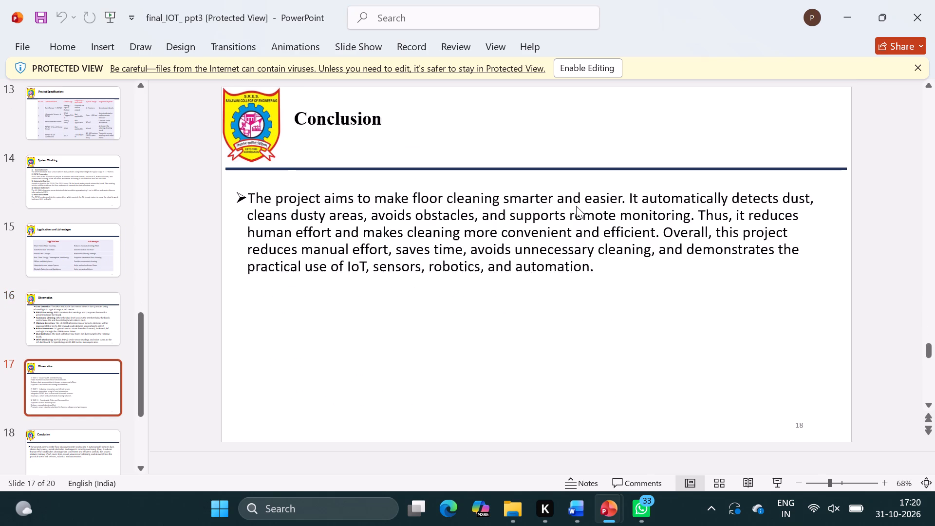
{"action": "scroll", "coordinate": [576, 206], "scroll_direction": "down", "scroll_amount": 1}
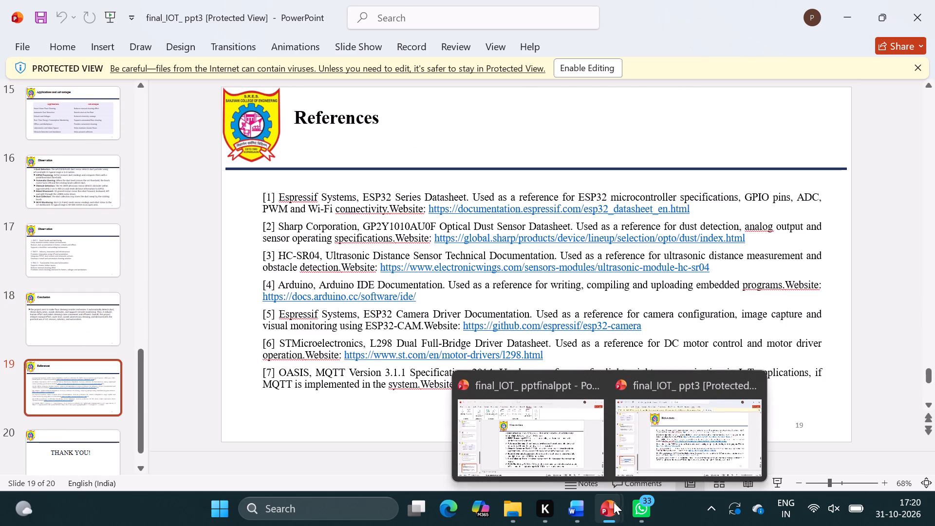
{"action": "left_click", "coordinate": [548, 431]}
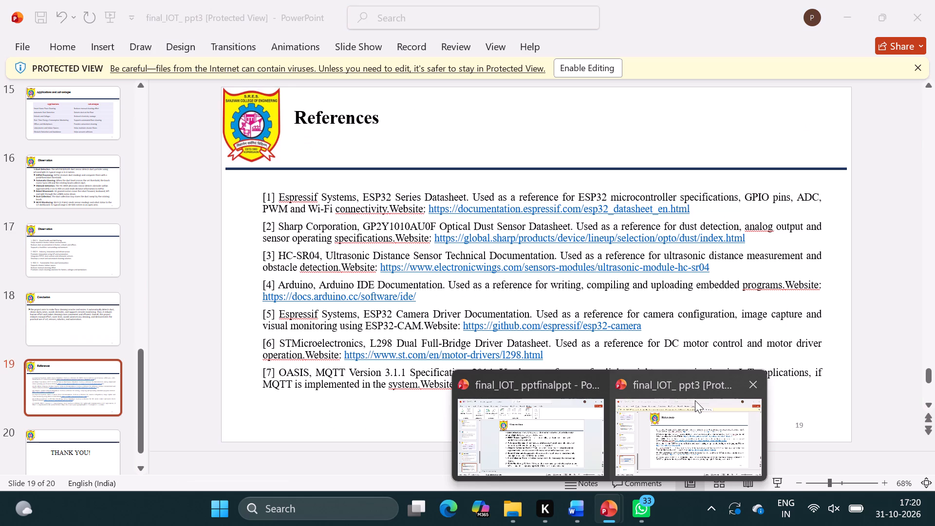
{"action": "left_click", "coordinate": [695, 400]}
{"action": "scroll", "coordinate": [641, 281], "scroll_direction": "up", "scroll_amount": 2}
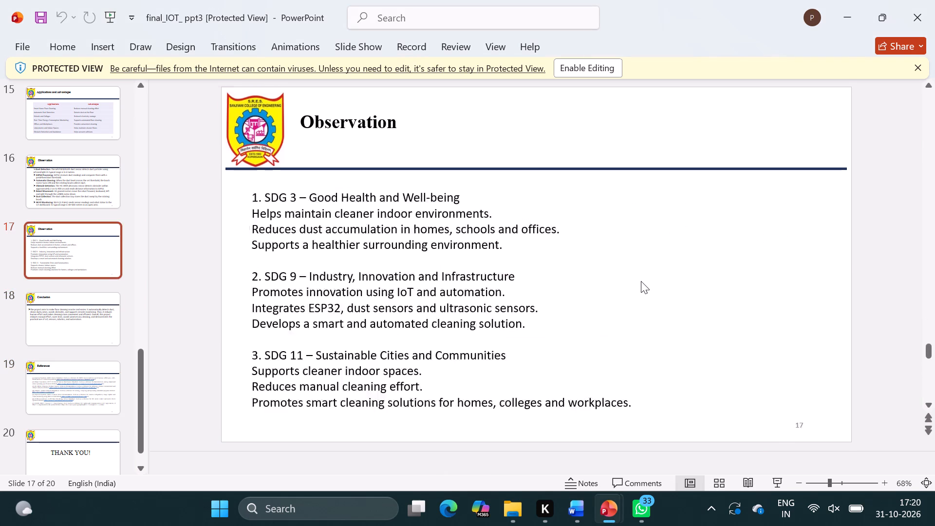
{"action": "scroll", "coordinate": [641, 281], "scroll_direction": "up", "scroll_amount": 1}
{"action": "scroll", "coordinate": [641, 281], "scroll_direction": "down", "scroll_amount": 2}
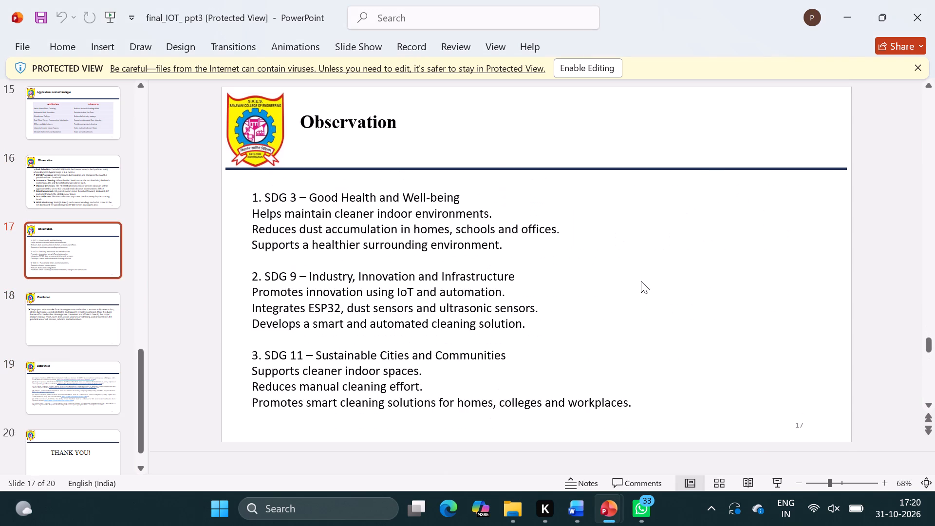
{"action": "scroll", "coordinate": [641, 281], "scroll_direction": "down", "scroll_amount": 1}
{"action": "scroll", "coordinate": [641, 281], "scroll_direction": "up", "scroll_amount": 1}
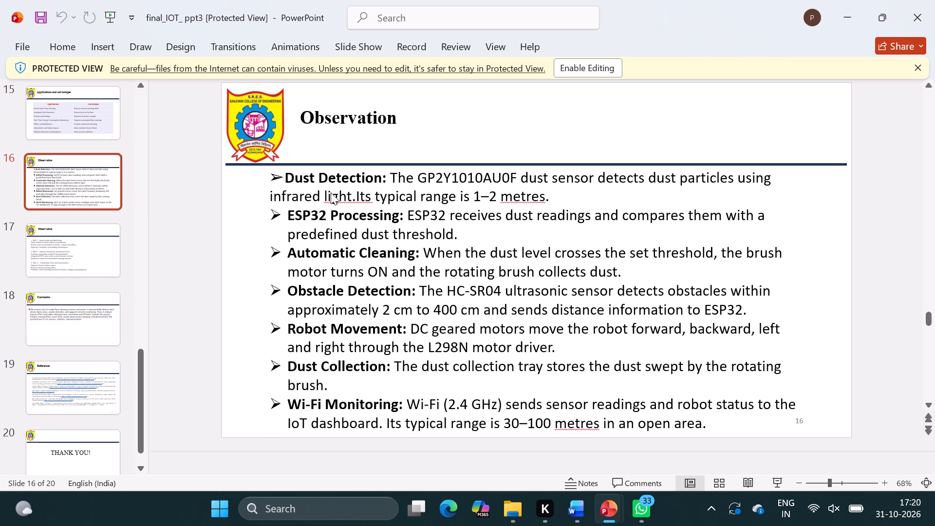
Copy all the bullet text, Dust Detection through Wi-Fi Monitoring, from the first Observation slide of final_IOT_ ppt3.
{"action": "left_click", "coordinate": [341, 209]}
{"action": "left_click_drag", "start_coordinate": [284, 174], "coordinate": [441, 265]}
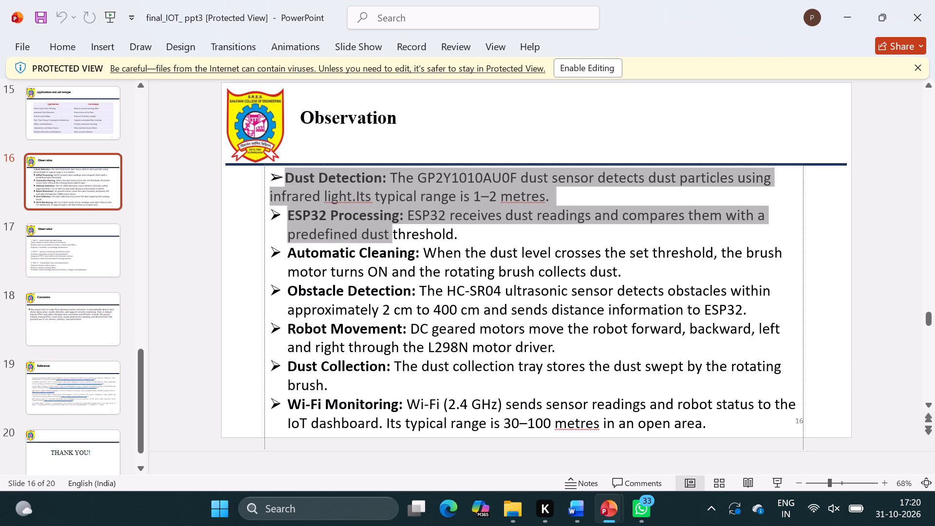
{"action": "left_click_drag", "start_coordinate": [441, 265], "coordinate": [740, 433]}
{"action": "key", "text": "ctrl+c"}
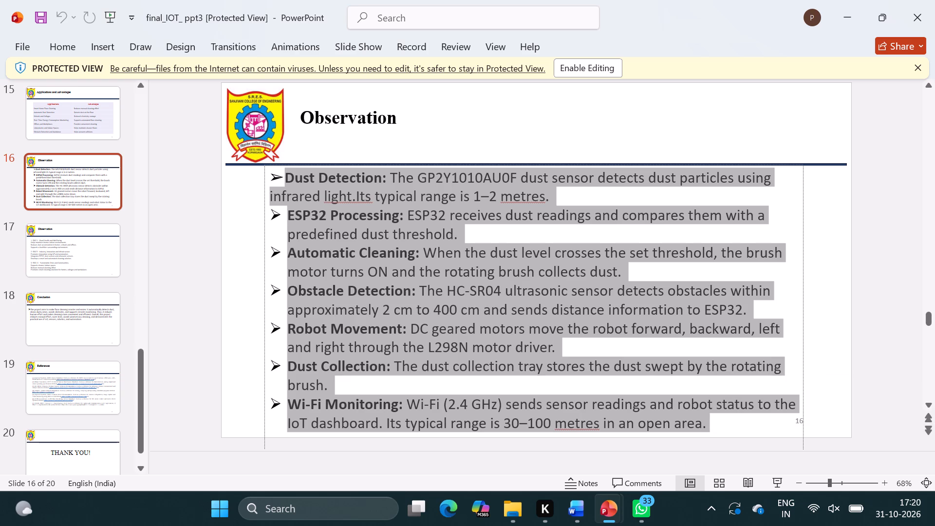
Switch back to the final presentation's Observation slide and save the presentation.
{"action": "left_click", "coordinate": [540, 439]}
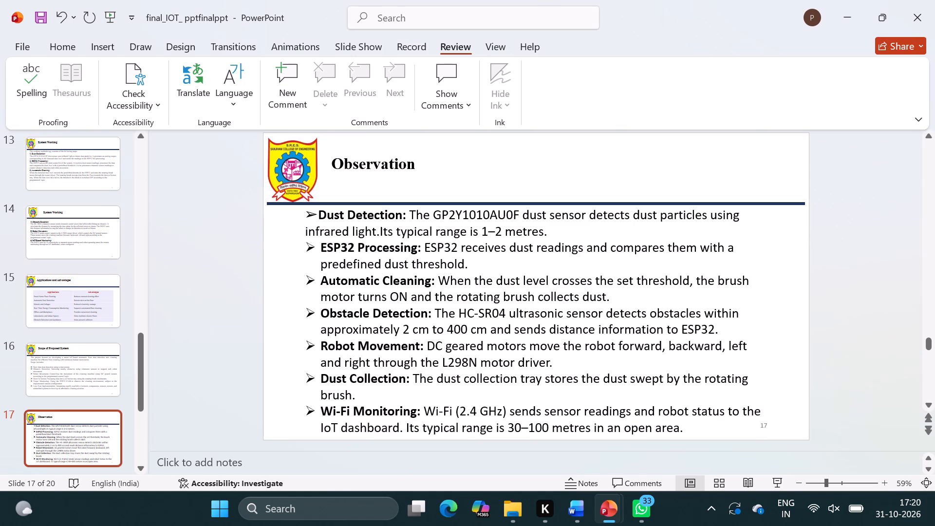
{"action": "left_click", "coordinate": [611, 228]}
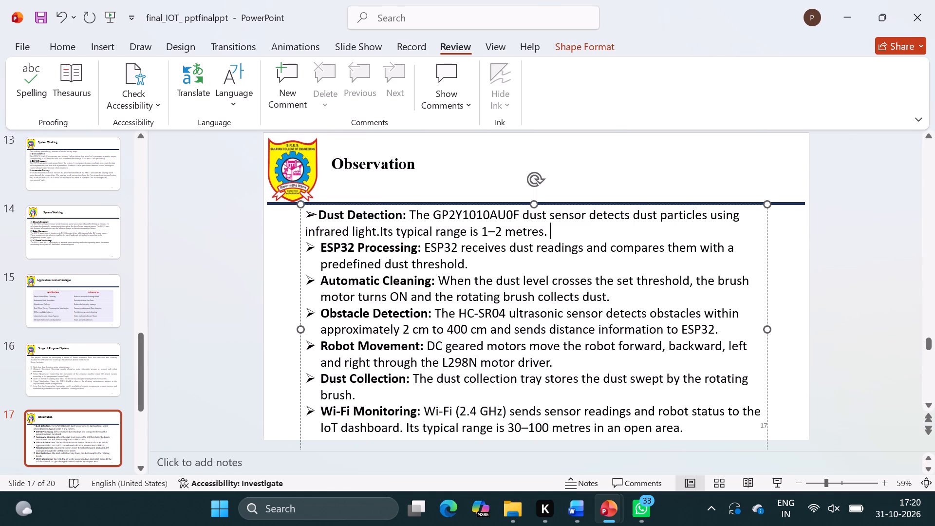
{"action": "key", "text": "ctrl+s"}
{"action": "key", "text": "ctrl+s"}
{"action": "left_click", "coordinate": [843, 259]}
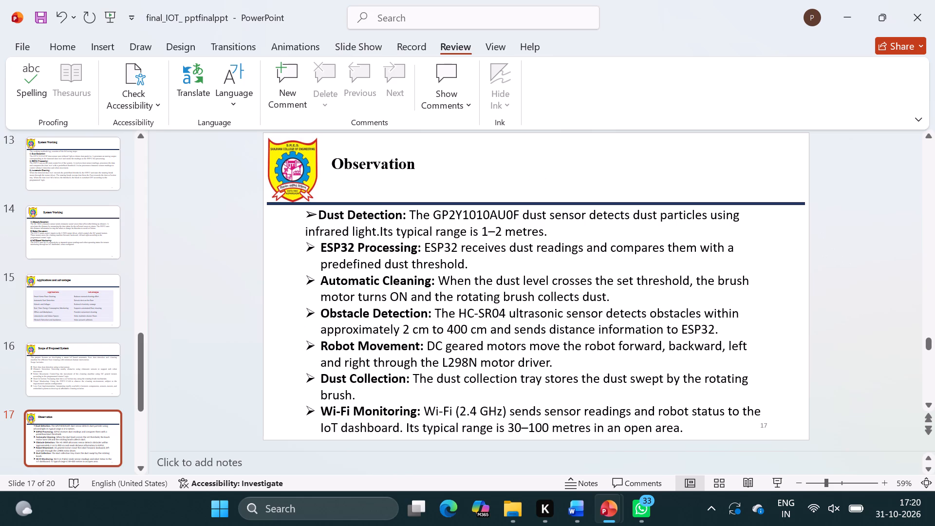
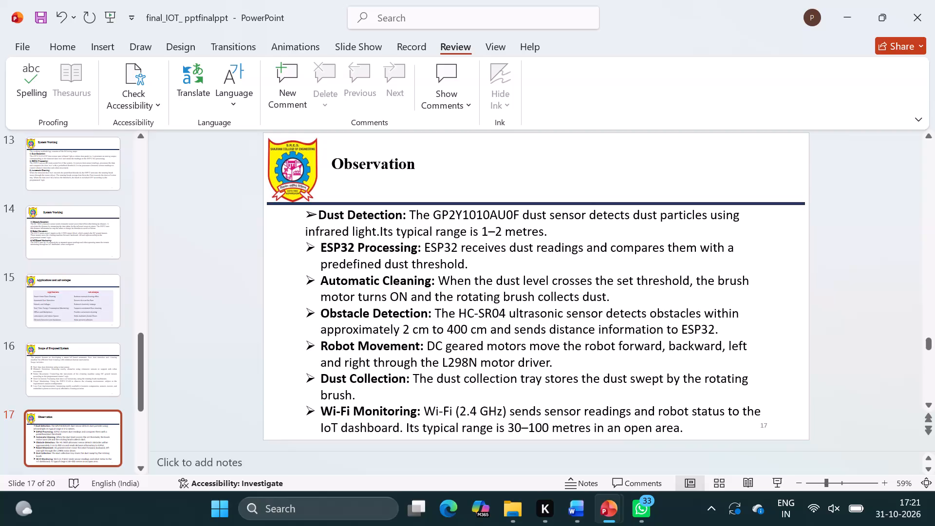
Save the final presentation.
{"action": "key", "text": "ctrl+s"}
{"action": "key", "text": "ctrl+s"}
{"action": "key", "text": "ctrl+s"}
{"action": "key", "text": "ctrl+s"}
{"action": "key", "text": "ctrl+s"}
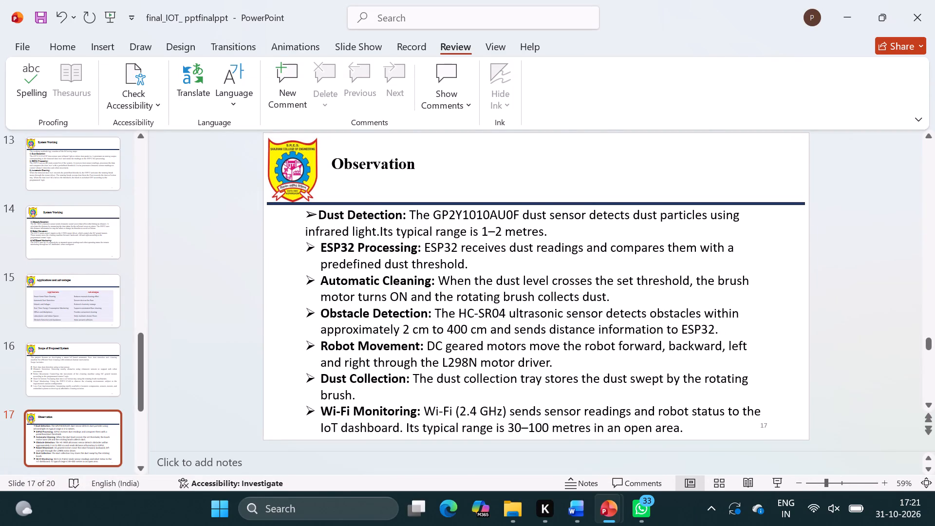
Bold the phrase "IoT-Based Autonomous Floor Cleaning Robot" on the Problem Statement slide.
{"action": "scroll", "coordinate": [495, 217], "scroll_direction": "up", "scroll_amount": 9}
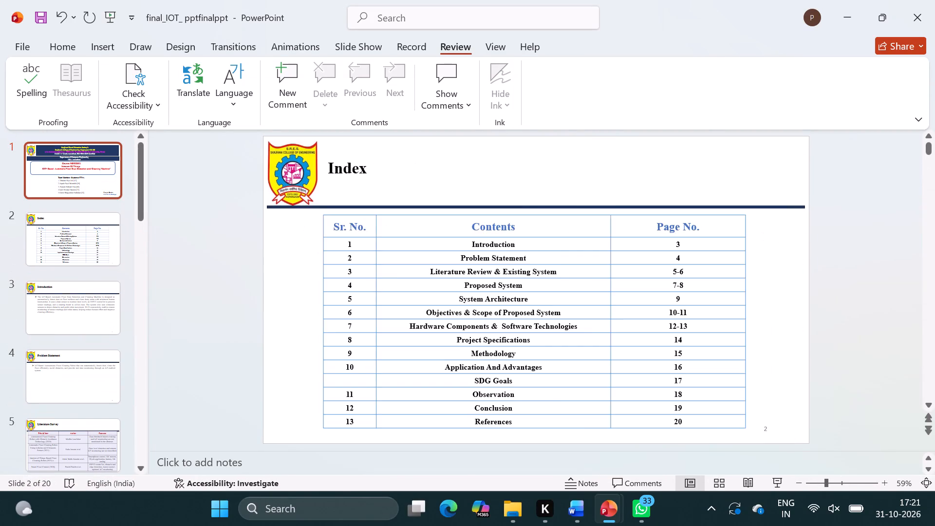
{"action": "key", "text": "Down"}
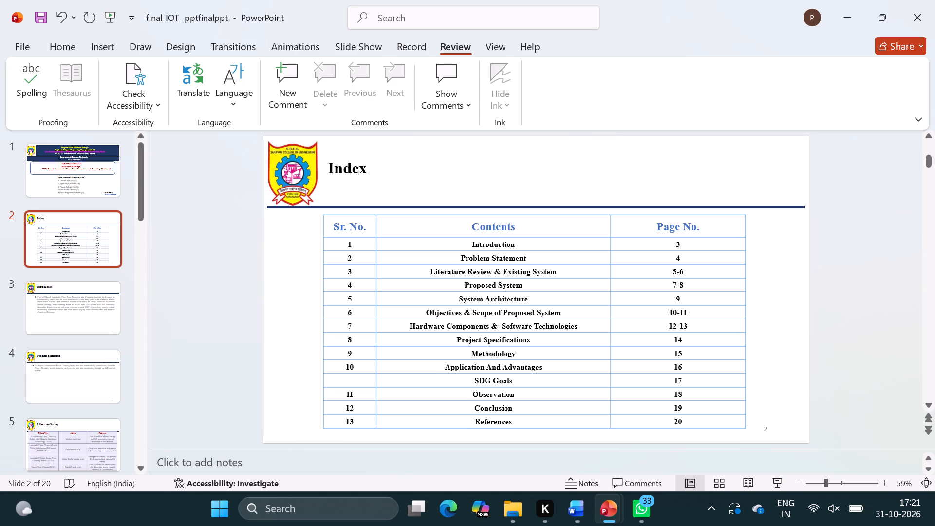
{"action": "key", "text": "Down"}
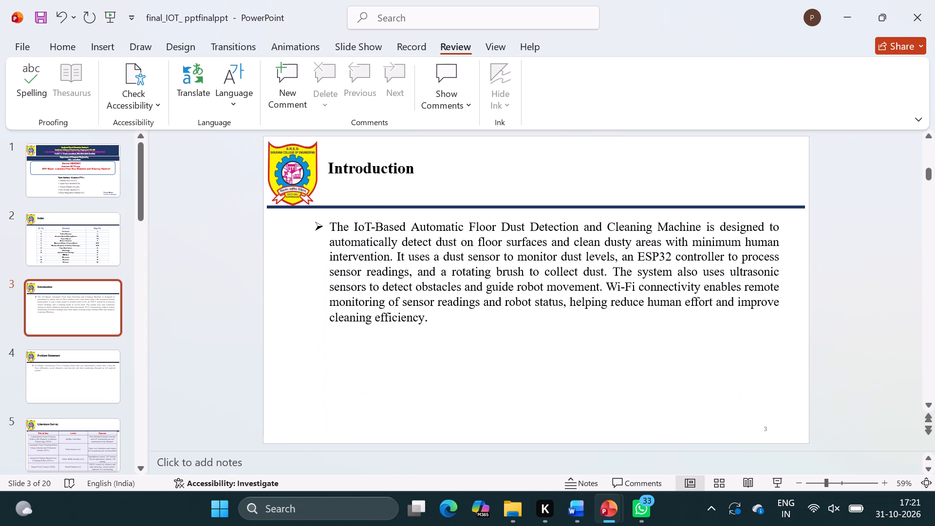
{"action": "key", "text": "Down"}
{"action": "key", "text": "Down"}
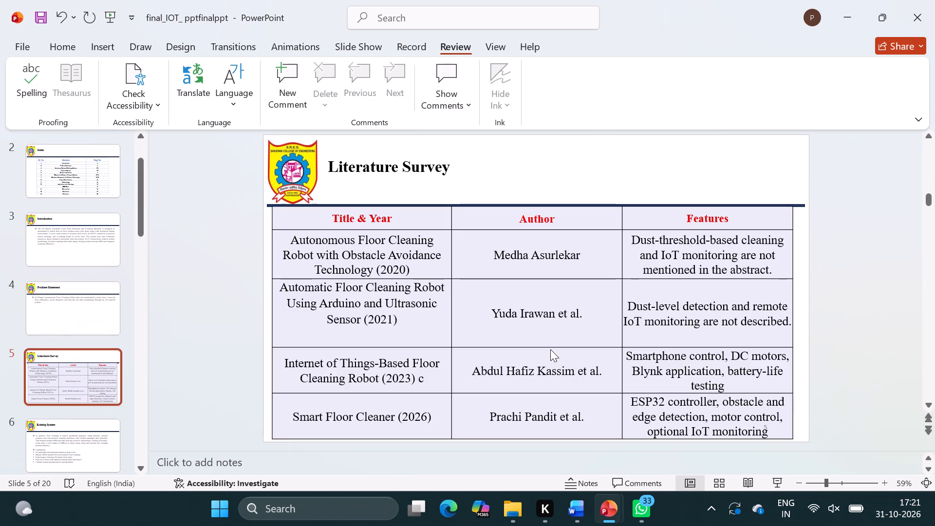
{"action": "key", "text": "Up"}
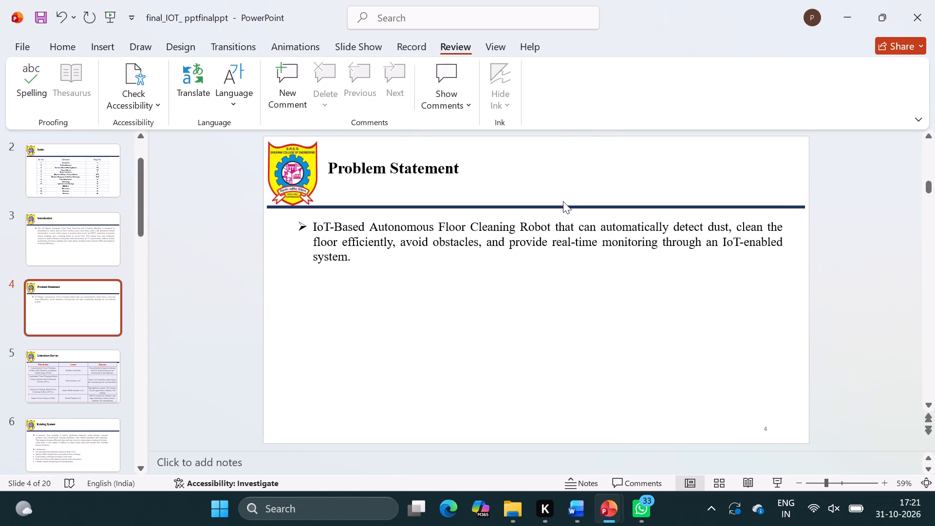
{"action": "left_click_drag", "start_coordinate": [552, 224], "coordinate": [345, 227]}
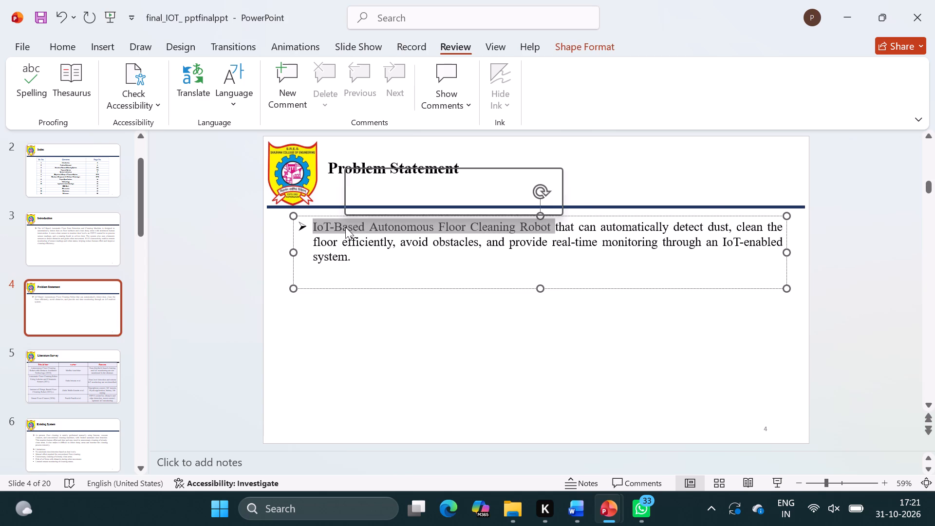
{"action": "left_click", "coordinate": [354, 202]}
{"action": "left_click", "coordinate": [380, 380]}
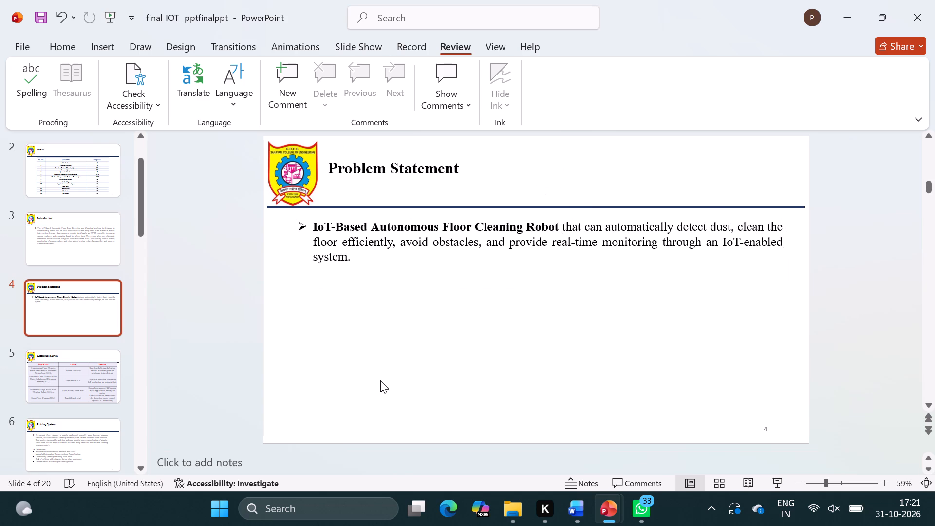
Review the remaining slides from Literature Survey through the closing THANK YOU! slide.
{"action": "key", "text": "Down"}
{"action": "key", "text": "Down"}
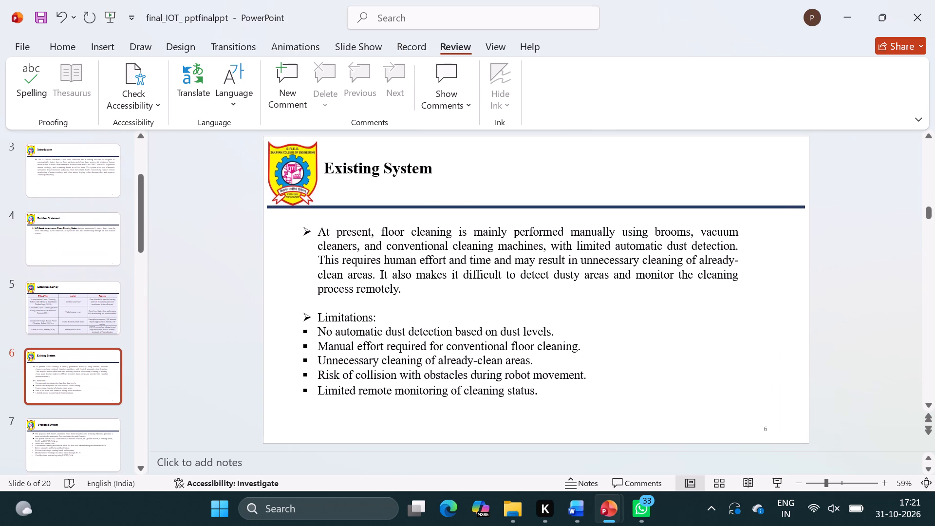
{"action": "key", "text": "Down"}
{"action": "key", "text": "Down"}
{"action": "key", "text": "Down"}
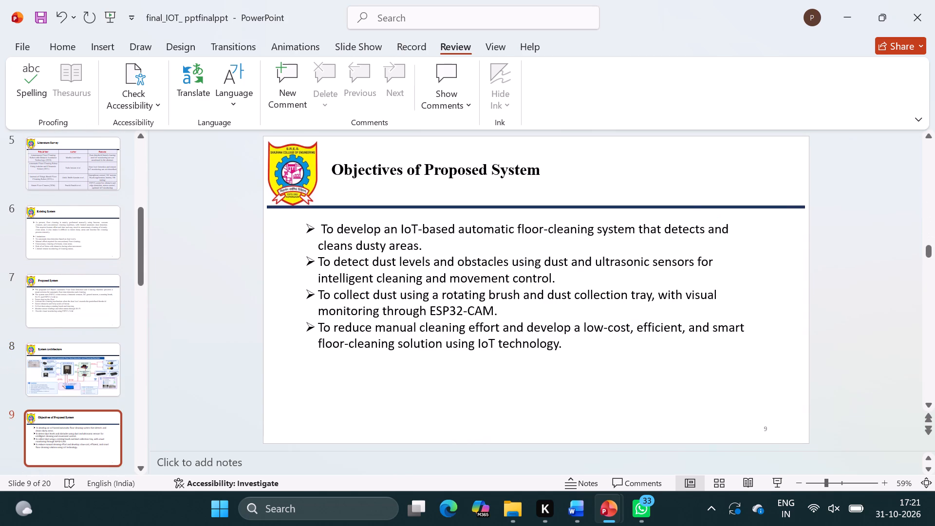
{"action": "key", "text": "Down"}
{"action": "key", "text": "Down"}
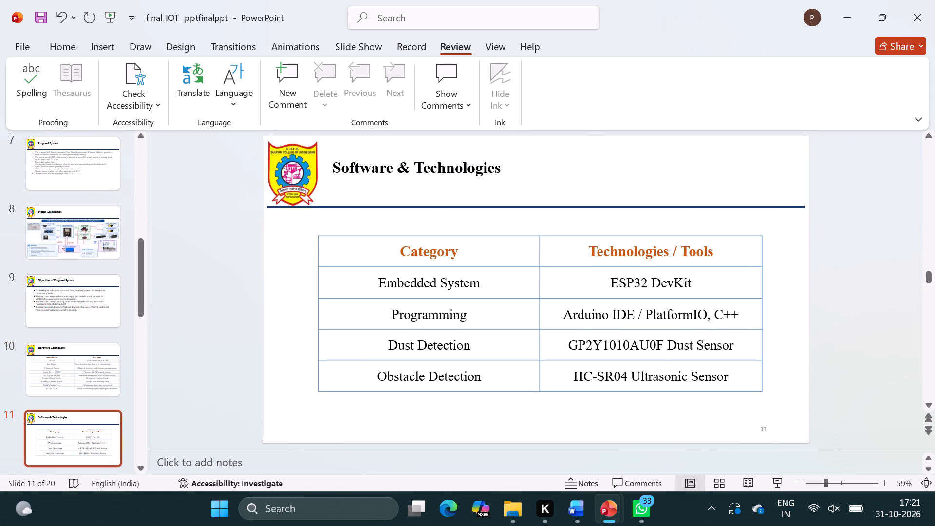
{"action": "key", "text": "Down"}
{"action": "key", "text": "Down"}
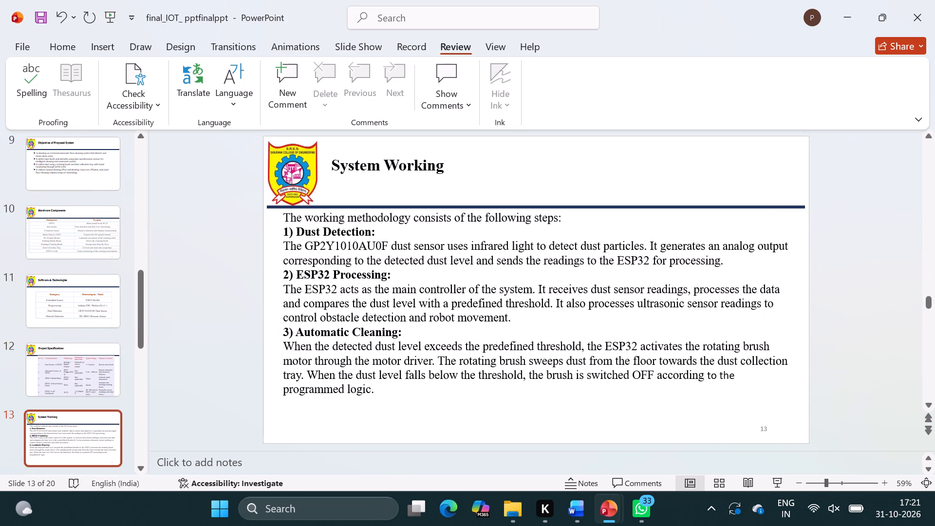
{"action": "key", "text": "Down"}
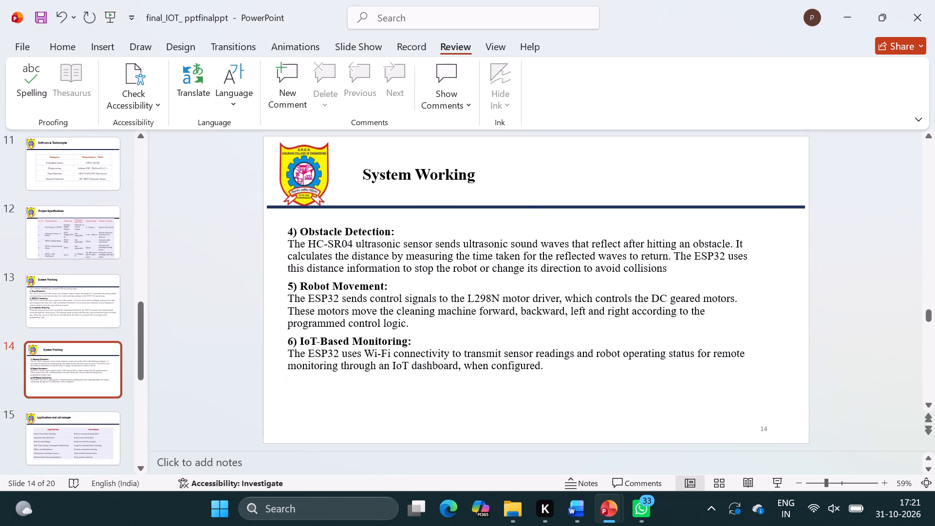
{"action": "key", "text": "Down"}
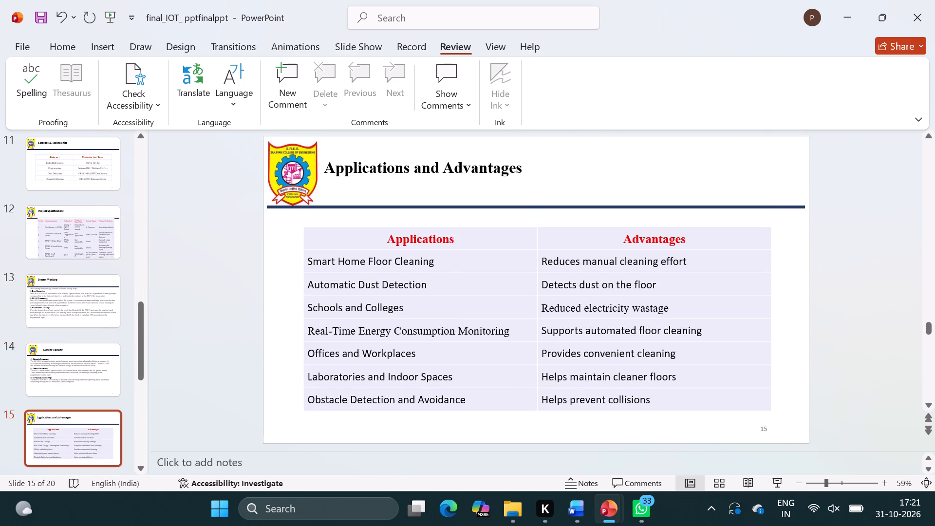
{"action": "key", "text": "Down"}
{"action": "key", "text": "Down"}
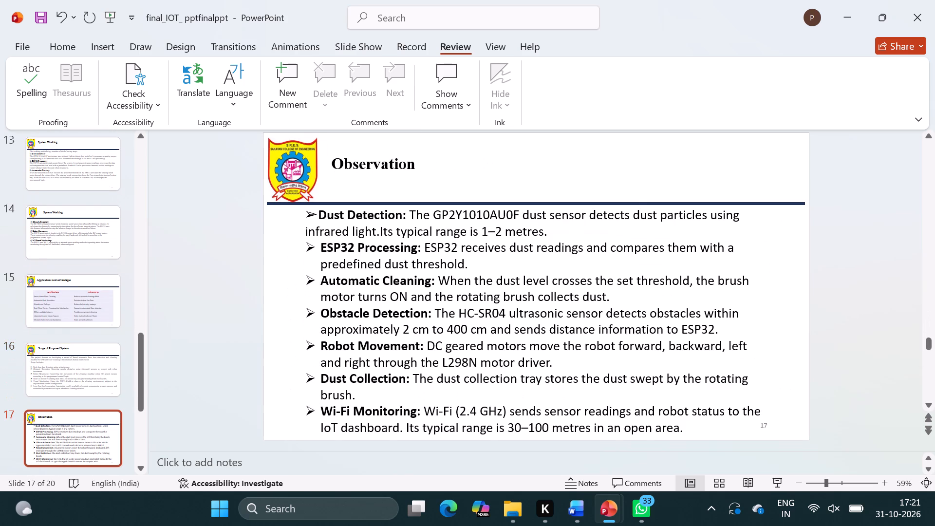
{"action": "key", "text": "Down"}
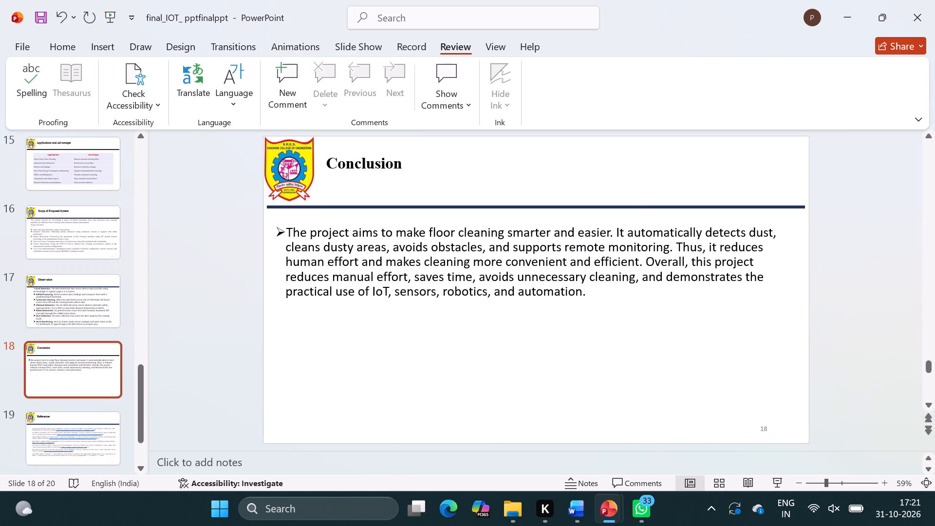
{"action": "key", "text": "Down"}
{"action": "key", "text": "Down"}
{"action": "key", "text": "Down"}
Save the presentation with the bolded problem statement.
{"action": "key", "text": "ctrl+s"}
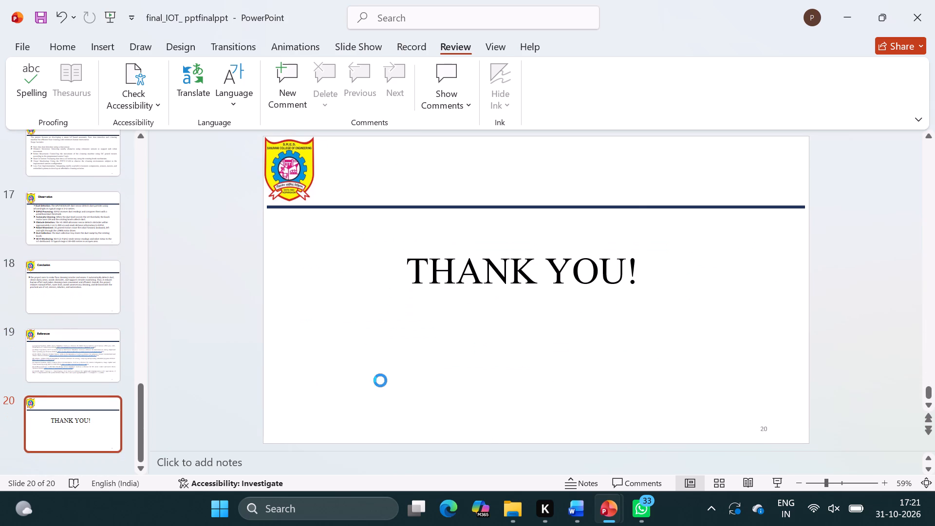
{"action": "key", "text": "ctrl+s"}
{"action": "key", "text": "ctrl+s"}
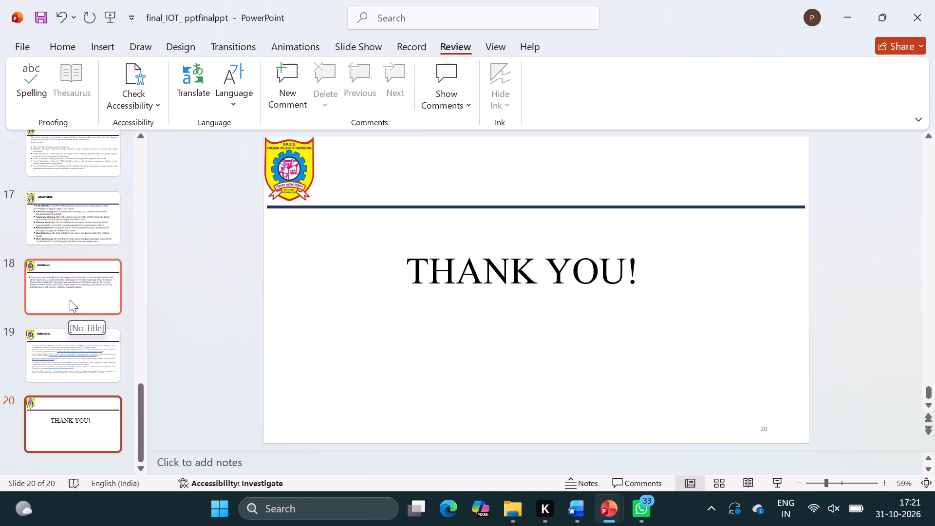
Compare the Index slide's entries with the slide order around Applications and Advantages and Observation.
{"action": "left_click", "coordinate": [70, 300]}
{"action": "left_click", "coordinate": [76, 224]}
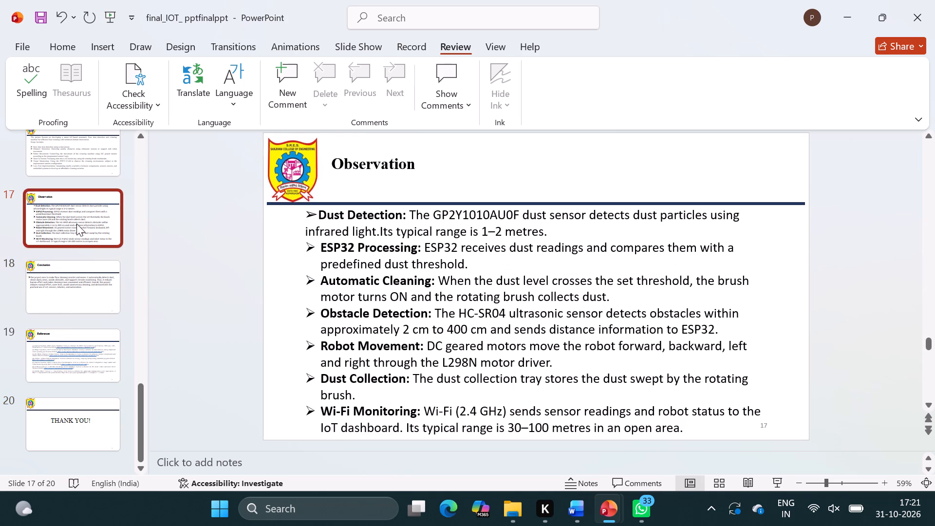
{"action": "scroll", "coordinate": [388, 166], "scroll_direction": "up", "scroll_amount": 20}
{"action": "scroll", "coordinate": [388, 166], "scroll_direction": "up", "scroll_amount": 8}
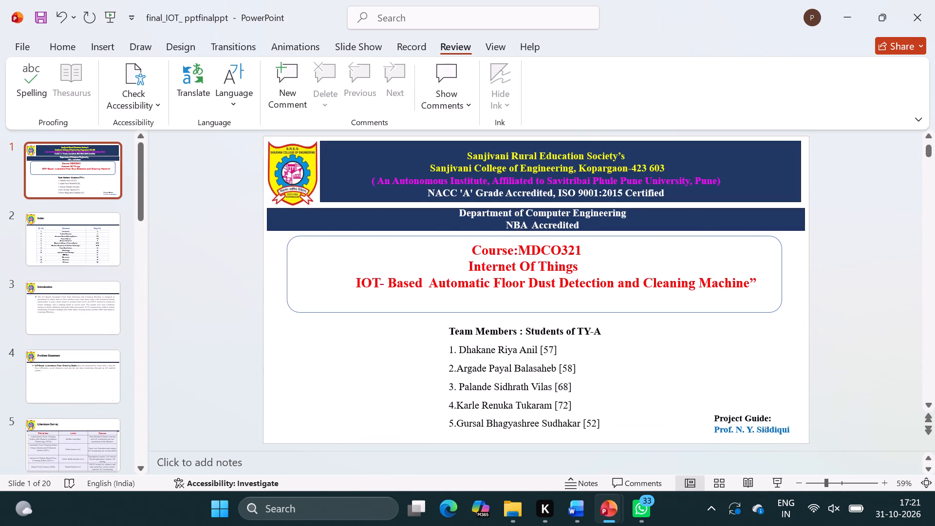
{"action": "scroll", "coordinate": [388, 166], "scroll_direction": "down", "scroll_amount": 2}
{"action": "scroll", "coordinate": [388, 166], "scroll_direction": "up", "scroll_amount": 2}
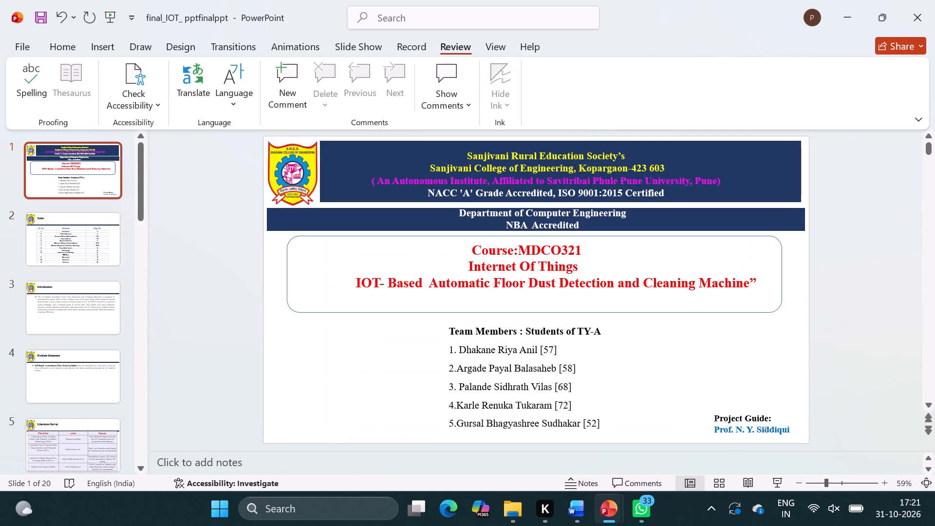
{"action": "key", "text": "Down"}
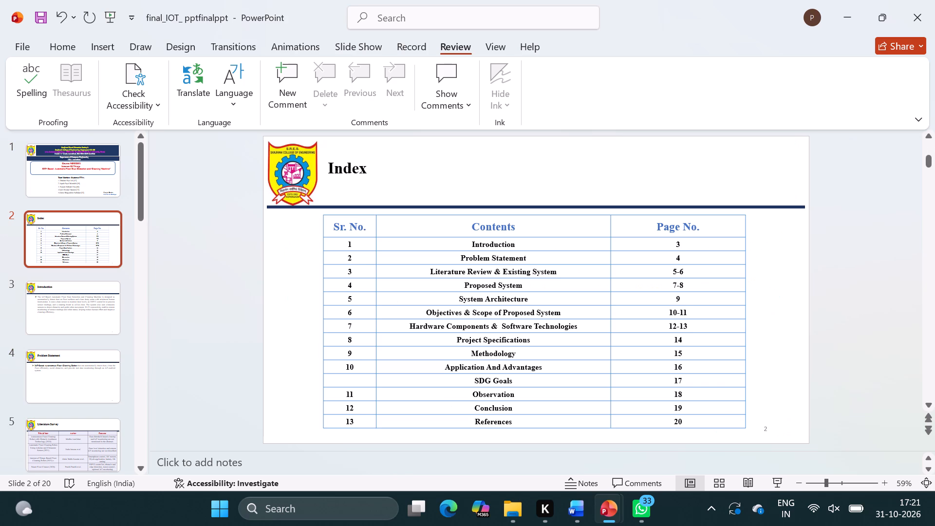
{"action": "scroll", "coordinate": [63, 350], "scroll_direction": "down", "scroll_amount": 3}
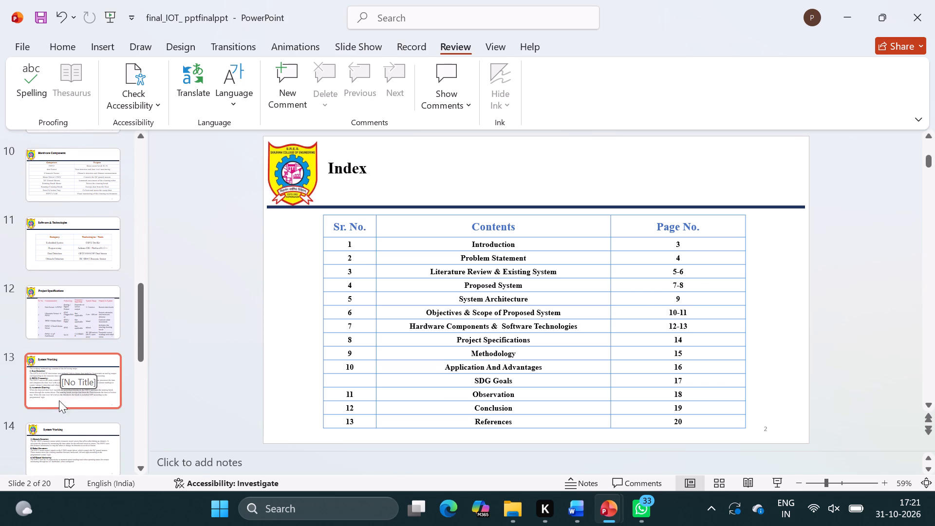
{"action": "scroll", "coordinate": [100, 348], "scroll_direction": "down", "scroll_amount": 1}
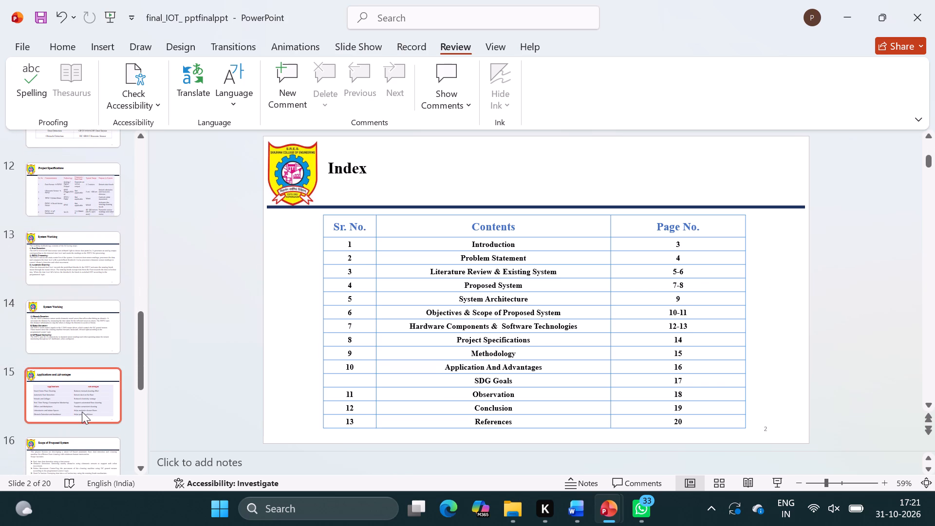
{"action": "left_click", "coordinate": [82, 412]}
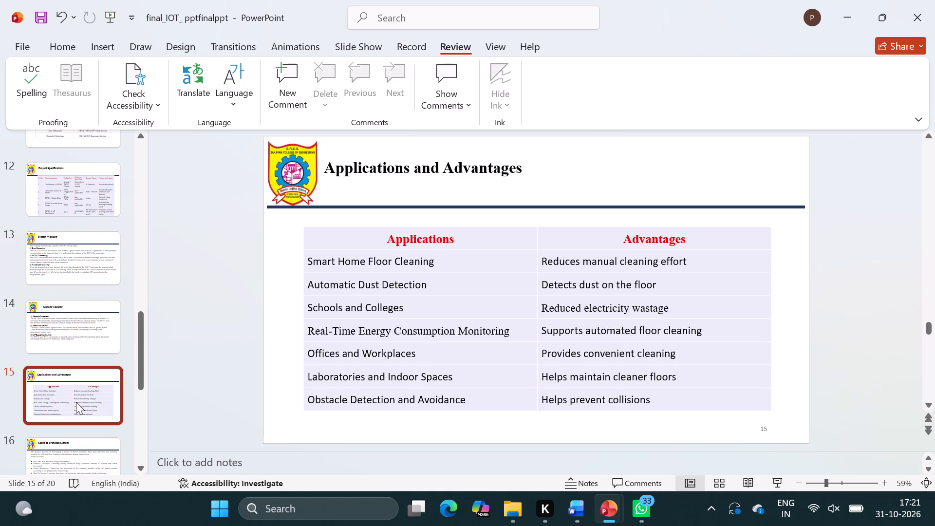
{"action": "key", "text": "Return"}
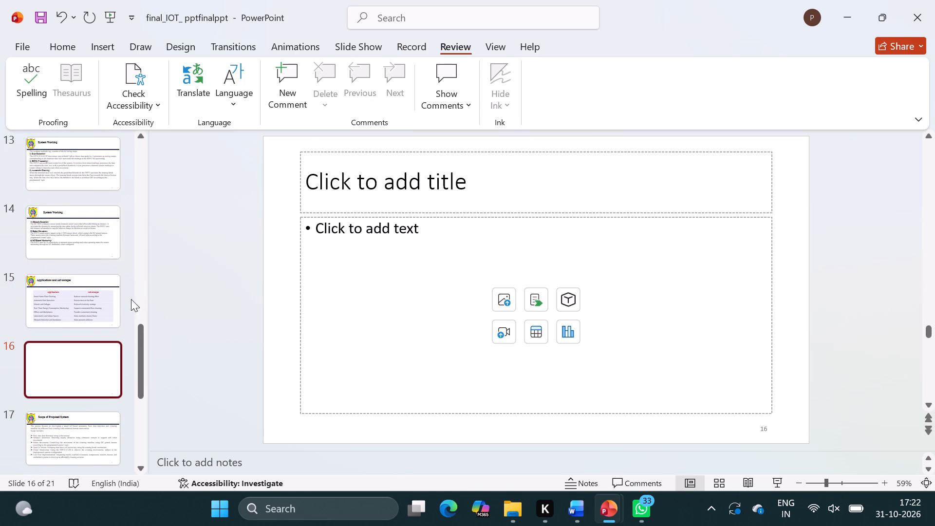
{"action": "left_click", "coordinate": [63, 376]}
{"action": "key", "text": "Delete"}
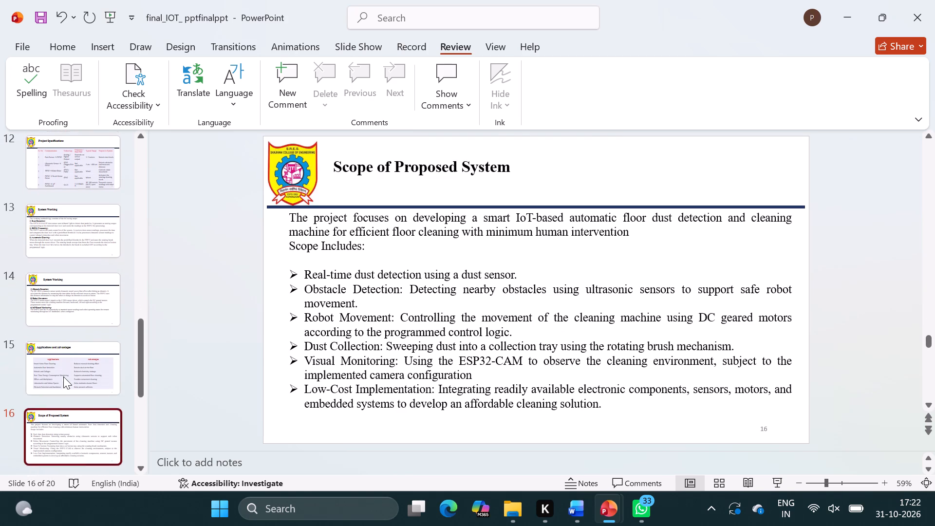
Duplicate the Applications and Advantages slide directly after the original.
{"action": "left_click", "coordinate": [72, 362]}
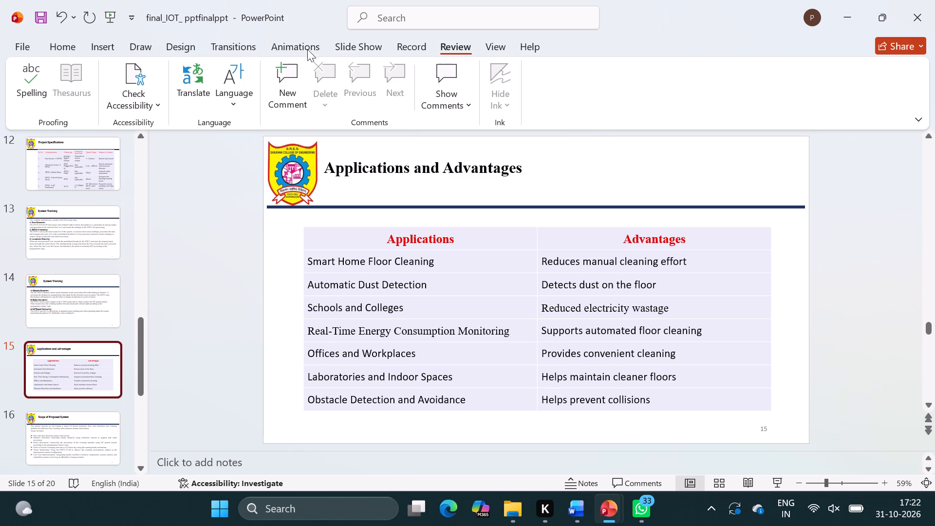
{"action": "left_click", "coordinate": [105, 47]}
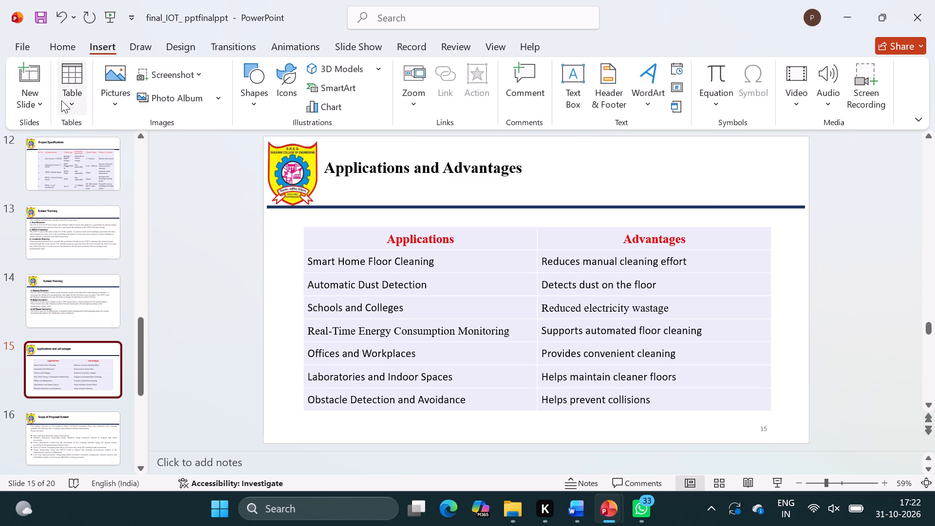
{"action": "left_click", "coordinate": [75, 58]}
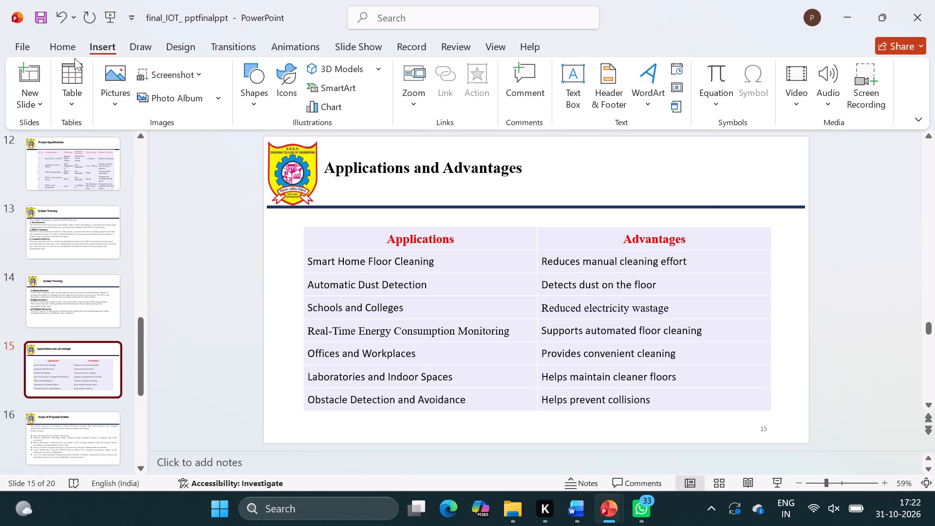
{"action": "left_click", "coordinate": [71, 50]}
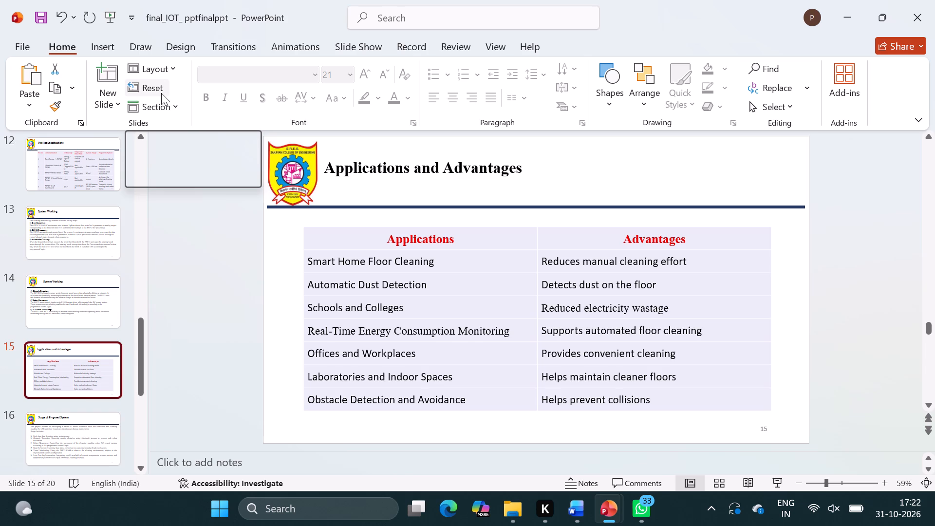
{"action": "left_click", "coordinate": [177, 51]}
{"action": "left_click", "coordinate": [110, 50]}
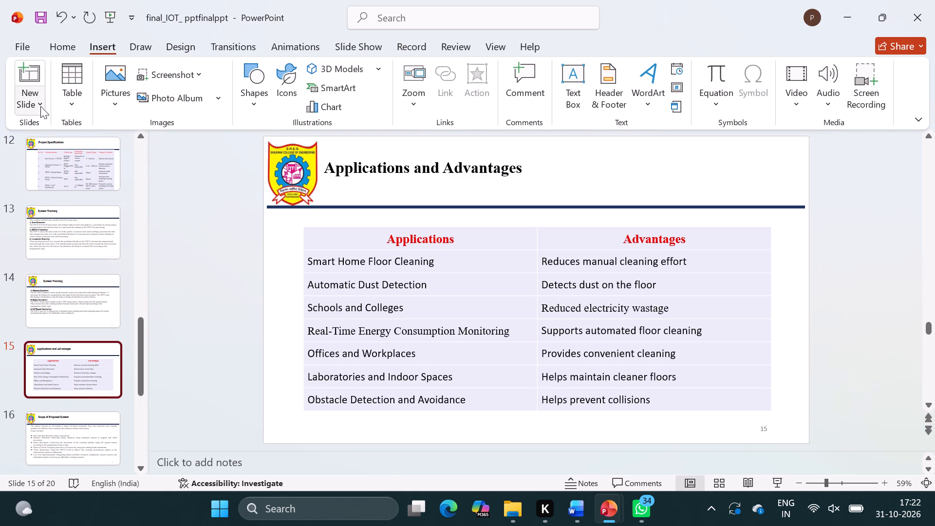
{"action": "left_click", "coordinate": [40, 106]}
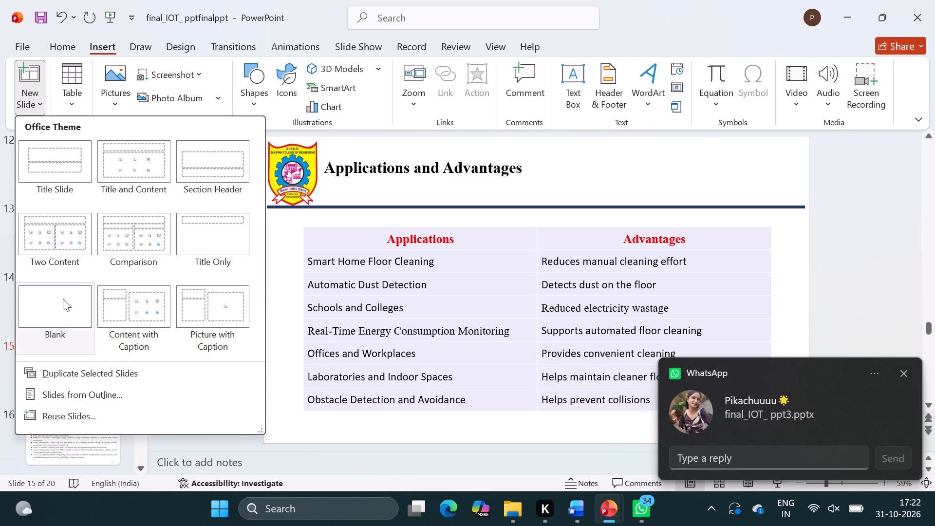
{"action": "left_click", "coordinate": [61, 373]}
Delete the whole Applications and Advantages table from the duplicated slide 16.
{"action": "left_click", "coordinate": [77, 443]}
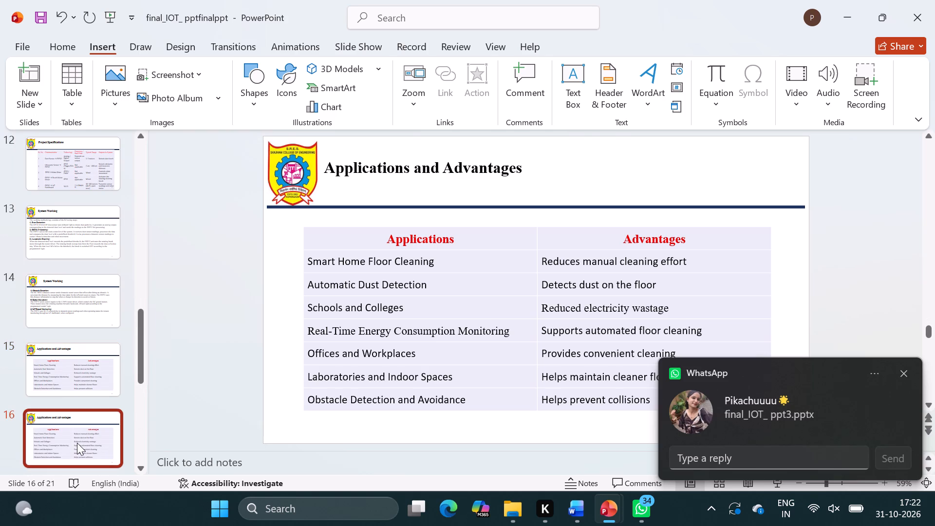
{"action": "left_click", "coordinate": [499, 281]}
{"action": "key", "text": "Delete"}
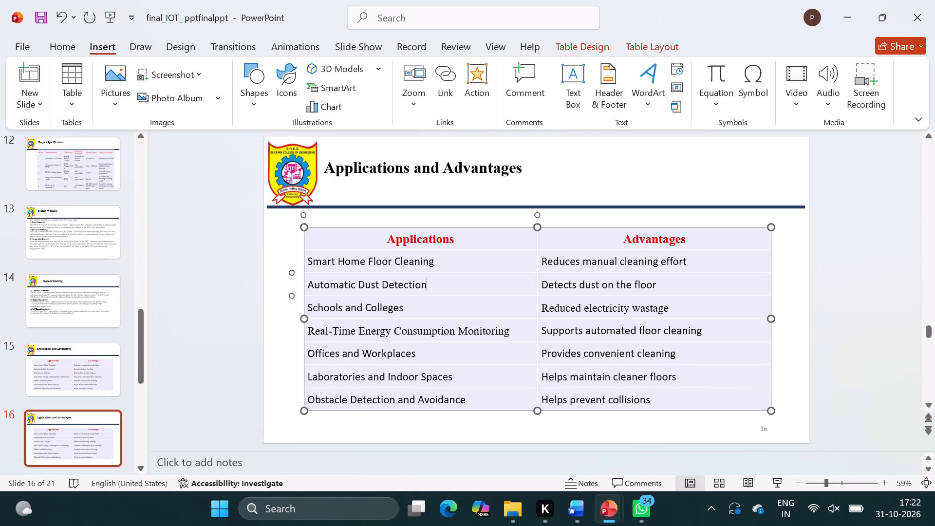
{"action": "key", "text": "Delete"}
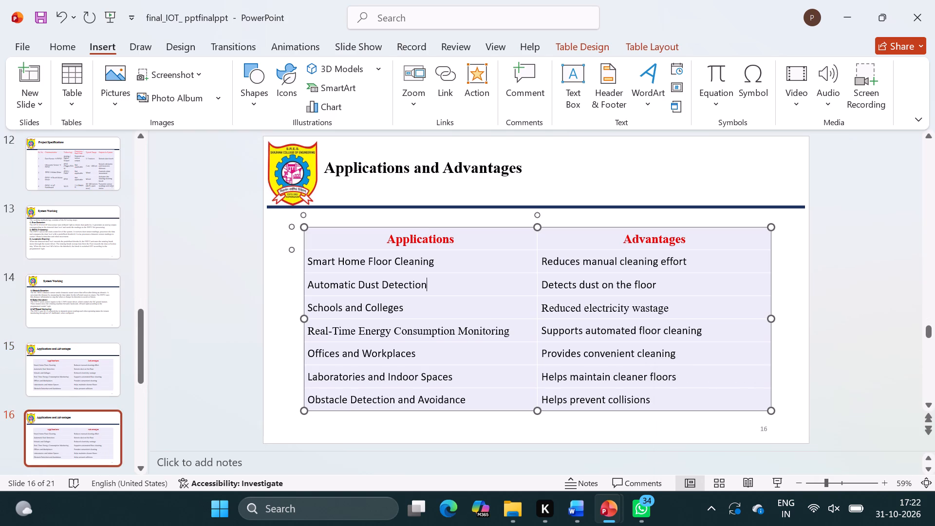
{"action": "left_click", "coordinate": [503, 229]}
{"action": "left_click", "coordinate": [505, 227]}
{"action": "key", "text": "Delete"}
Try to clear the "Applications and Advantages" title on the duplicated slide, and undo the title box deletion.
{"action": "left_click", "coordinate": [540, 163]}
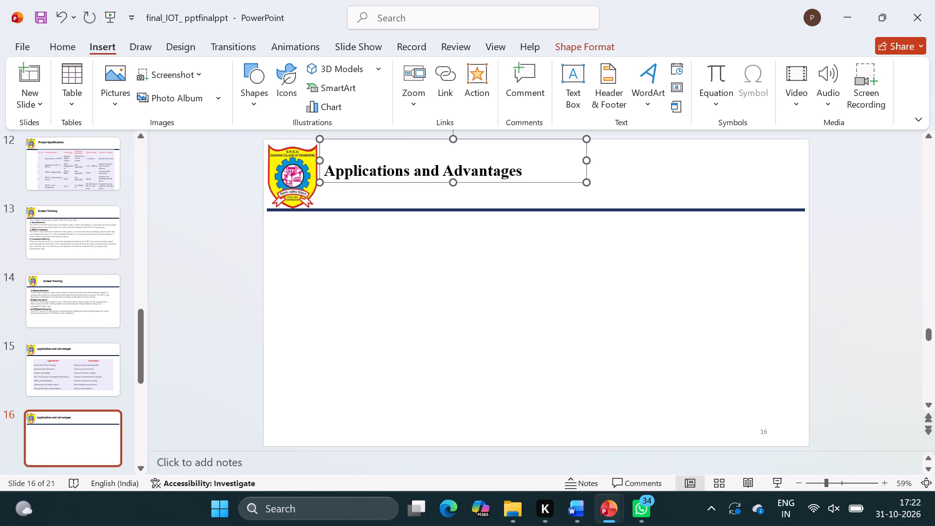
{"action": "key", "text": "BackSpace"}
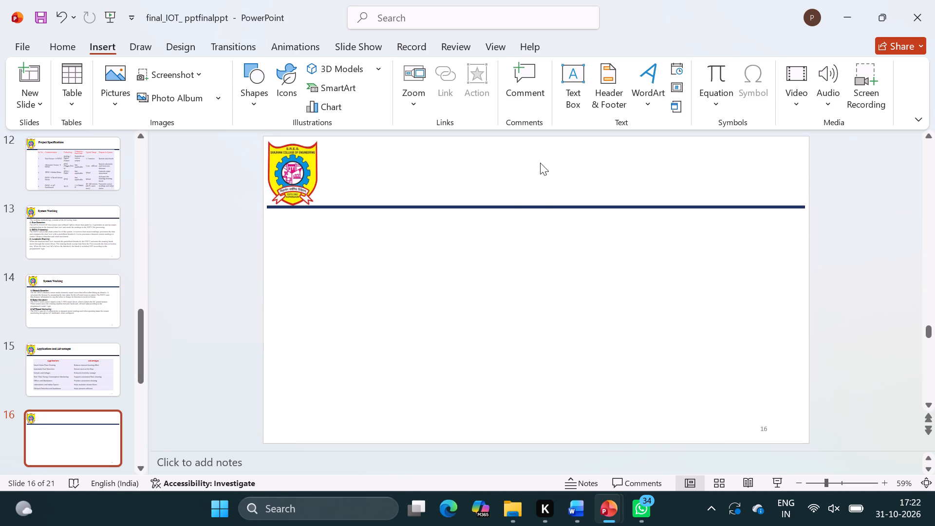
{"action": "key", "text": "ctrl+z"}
Replace the new slide 16's title with "SDG Goals".
{"action": "left_click", "coordinate": [540, 163]}
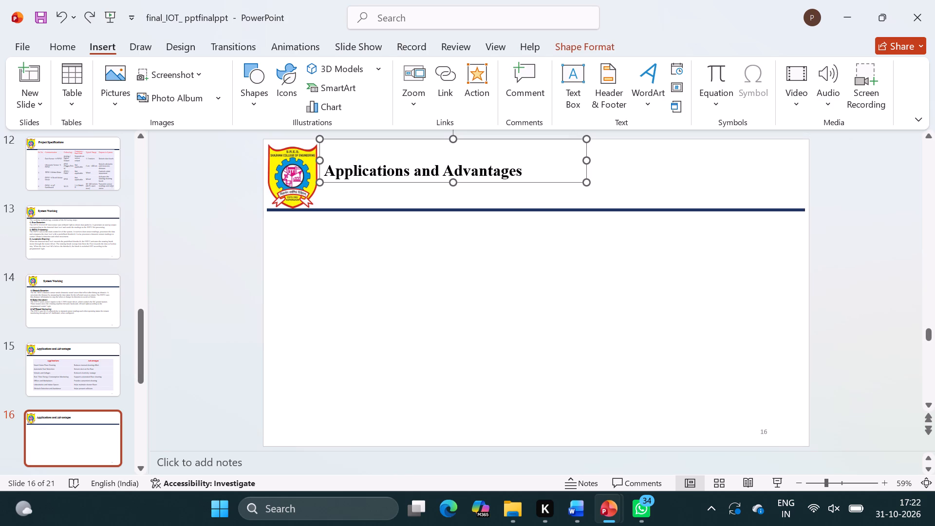
{"action": "left_click", "coordinate": [529, 180]}
{"action": "left_click", "coordinate": [521, 167]}
{"action": "key", "text": "BackSpace"}
{"action": "key", "text": "BackSpace"}
{"action": "key", "text": "BackSpace"}
{"action": "key", "text": "BackSpace"}
{"action": "key", "text": "BackSpace"}
{"action": "key", "text": "BackSpace"}
{"action": "key", "text": "BackSpace"}
{"action": "key", "text": "BackSpace"}
{"action": "key", "text": "BackSpace"}
{"action": "key", "text": "BackSpace"}
{"action": "key", "text": "BackSpace"}
{"action": "key", "text": "BackSpace"}
{"action": "key", "text": "BackSpace"}
{"action": "key", "text": "BackSpace"}
{"action": "key", "text": "BackSpace"}
{"action": "key", "text": "BackSpace"}
{"action": "key", "text": "BackSpace"}
{"action": "key", "text": "BackSpace"}
{"action": "key", "text": "BackSpace"}
{"action": "key", "text": "BackSpace"}
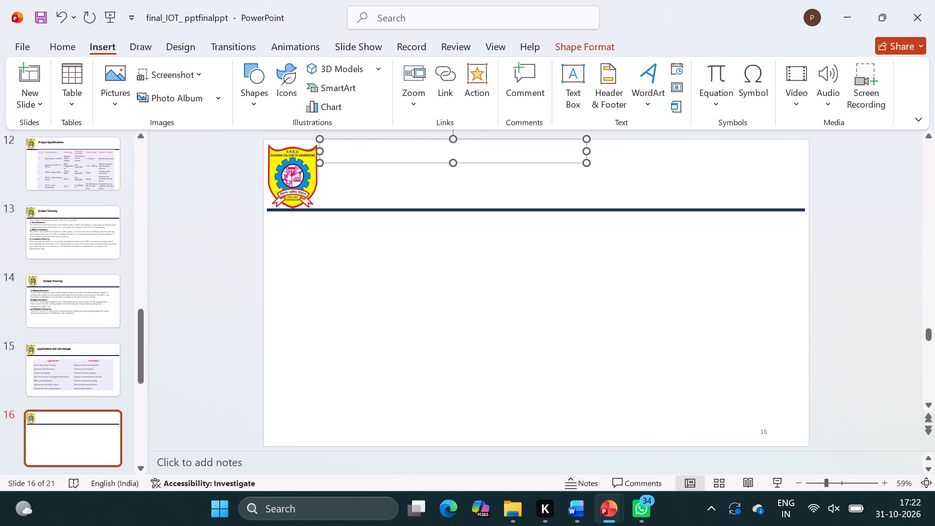
{"action": "type", "text": "SDG Goals"}
{"action": "key", "text": "space"}
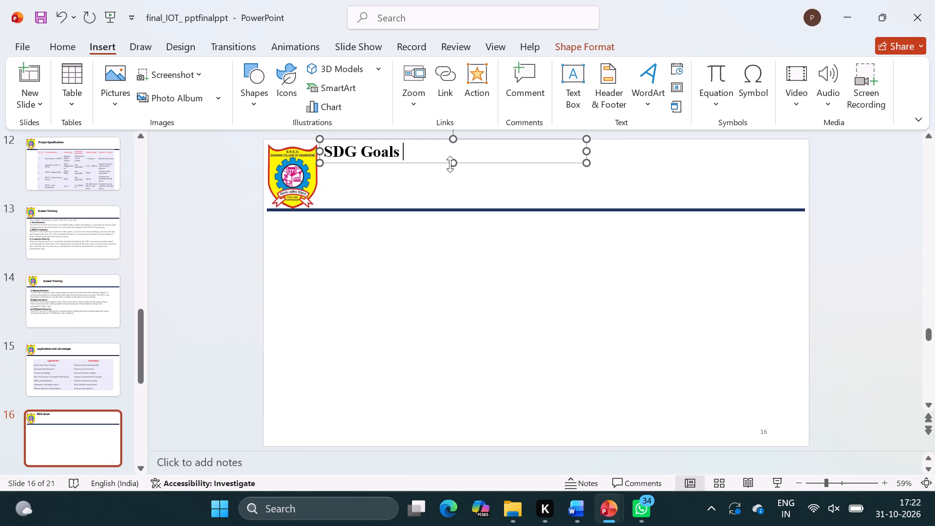
Move the SDG Goals title down closer to the header line, beside the logo, and save the presentation.
{"action": "left_click_drag", "start_coordinate": [461, 162], "coordinate": [461, 186]}
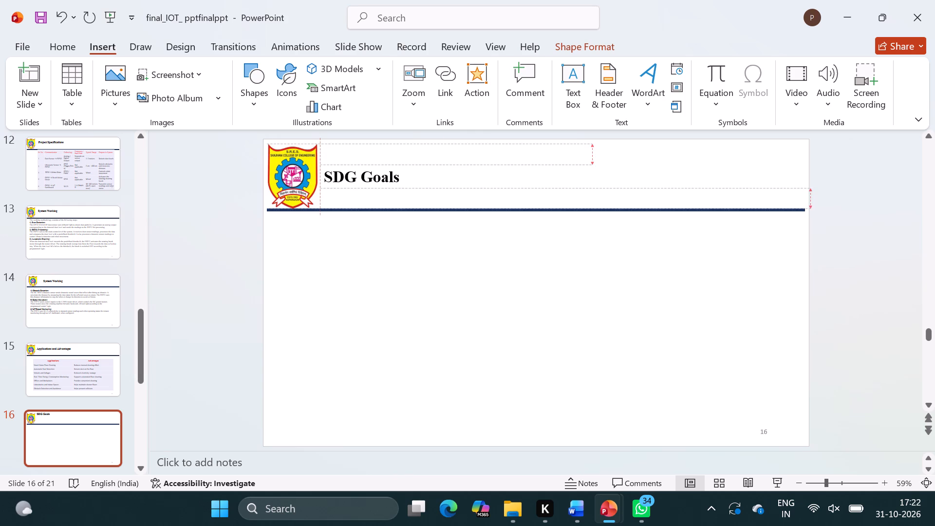
{"action": "left_click", "coordinate": [413, 288]}
{"action": "key", "text": "ctrl+s"}
{"action": "key", "text": "ctrl+s"}
{"action": "key", "text": "ctrl+s"}
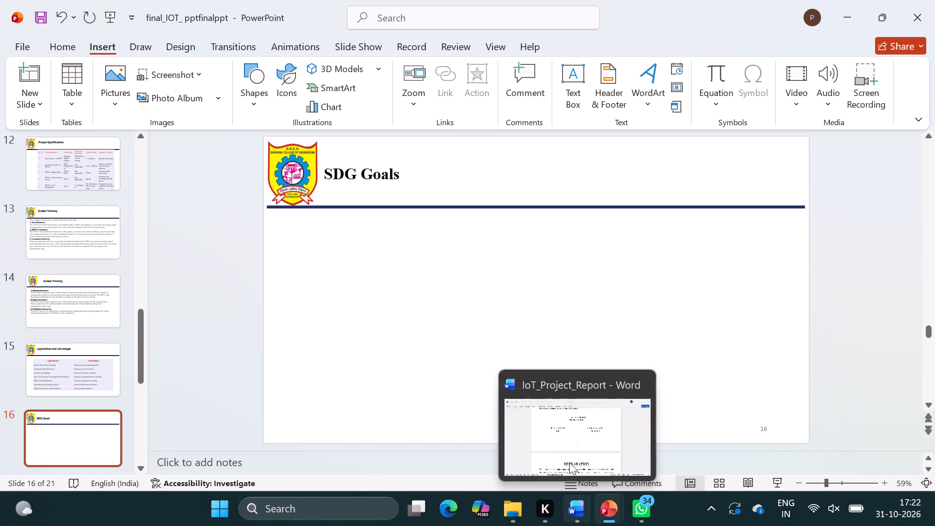
Switch to the IoT_Project_Report in Word and copy the list under "8. SDG Goals", from SDG 3 through "Reduces manual cleaning effort.".
{"action": "left_click", "coordinate": [570, 452]}
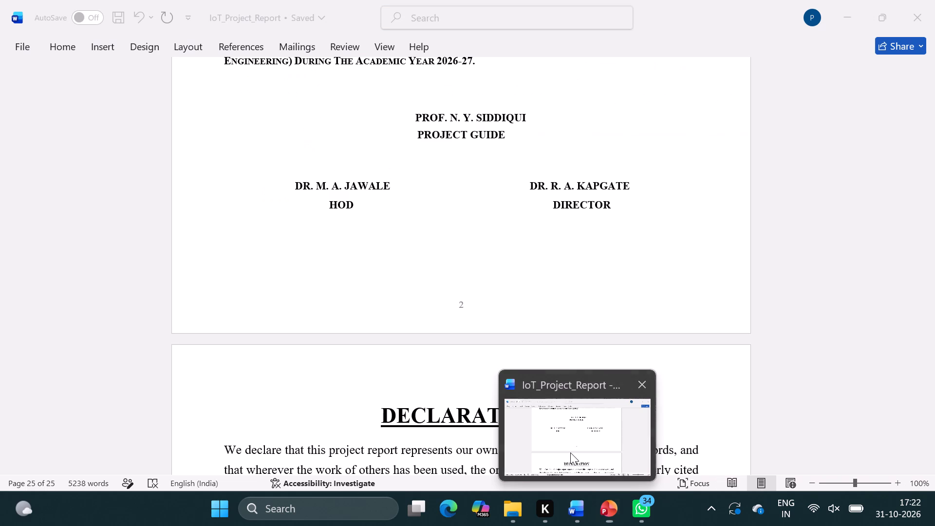
{"action": "scroll", "coordinate": [519, 342], "scroll_direction": "down", "scroll_amount": 7}
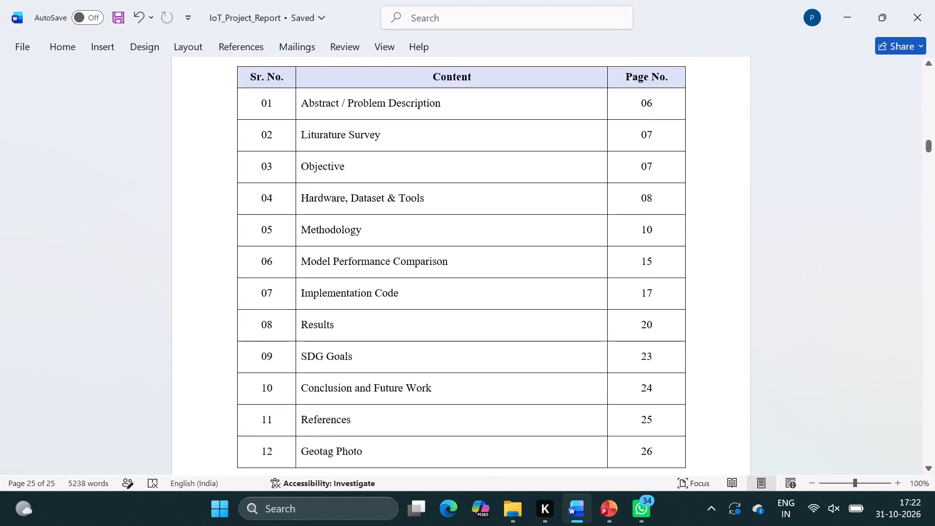
{"action": "scroll", "coordinate": [519, 342], "scroll_direction": "down", "scroll_amount": 10}
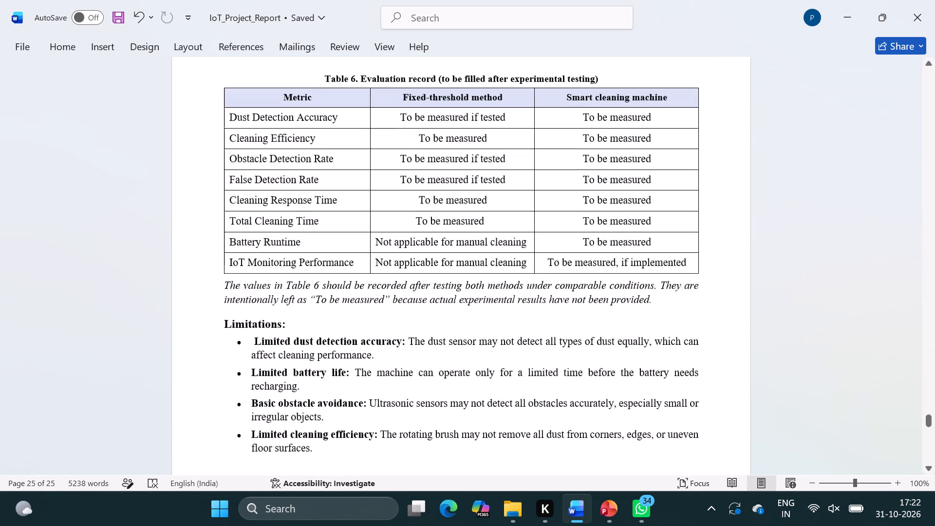
{"action": "scroll", "coordinate": [519, 342], "scroll_direction": "down", "scroll_amount": 1}
{"action": "scroll", "coordinate": [470, 324], "scroll_direction": "up", "scroll_amount": 1}
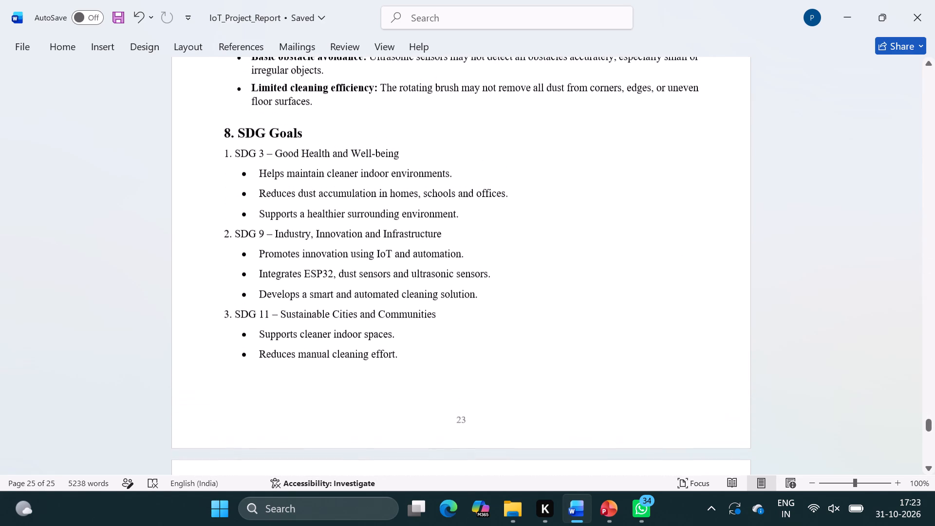
{"action": "left_click_drag", "start_coordinate": [220, 154], "coordinate": [366, 339]}
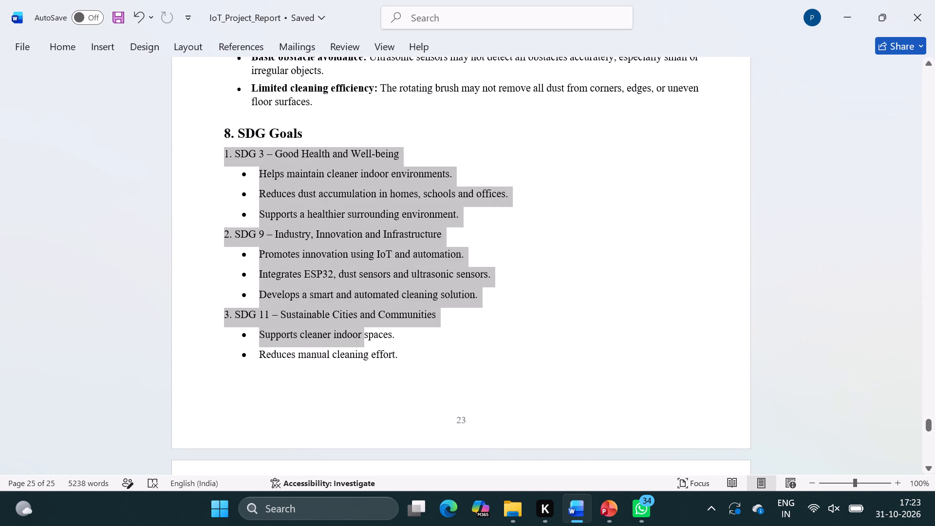
{"action": "left_click_drag", "start_coordinate": [366, 339], "coordinate": [381, 356]}
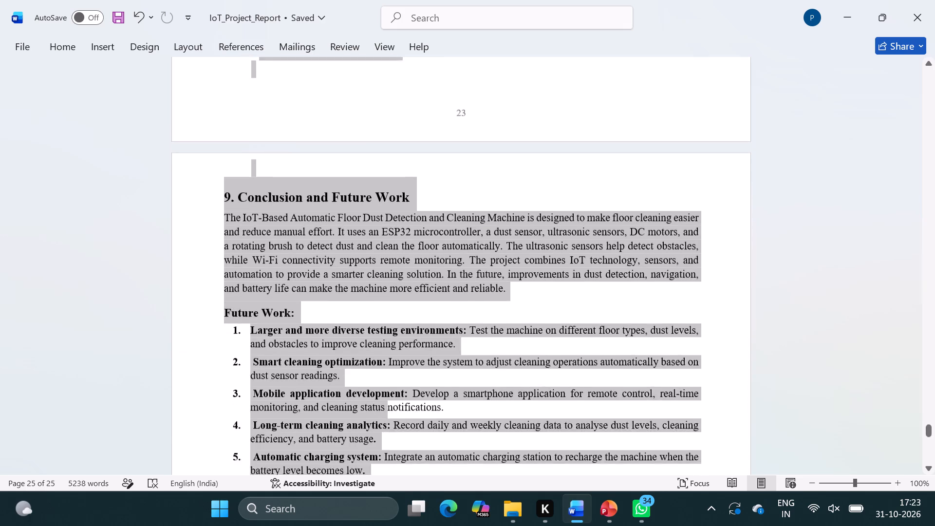
{"action": "left_click_drag", "start_coordinate": [381, 356], "coordinate": [416, 287]}
{"action": "key", "text": "ctrl+c"}
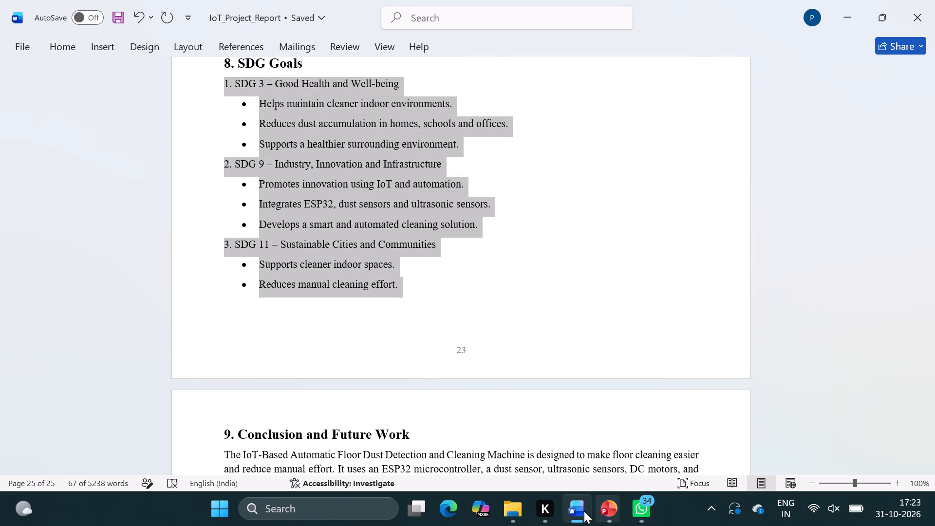
Switch to the PowerPoint presentation, paste the copied list onto slide 16, and position and widen its text box beneath the header line.
{"action": "left_click", "coordinate": [542, 423]}
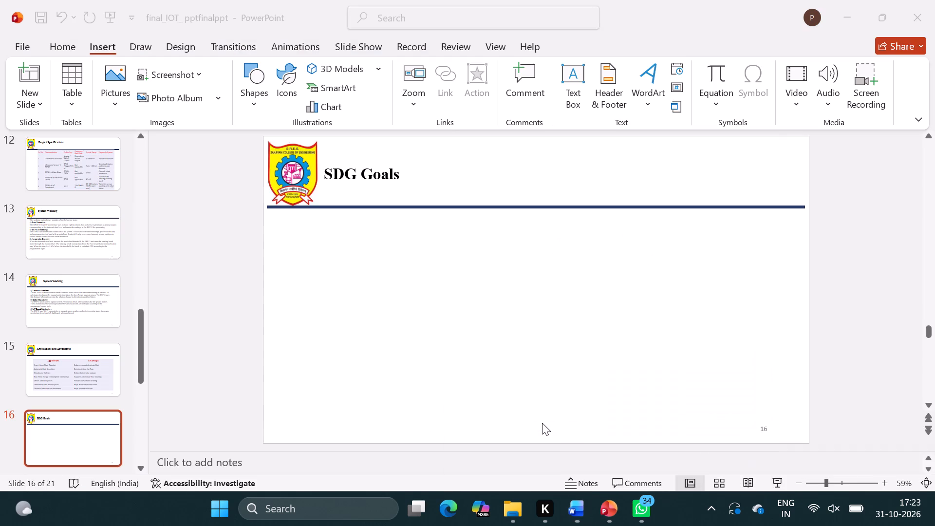
{"action": "left_click", "coordinate": [411, 222]}
{"action": "left_click", "coordinate": [407, 268]}
{"action": "key", "text": "ctrl+v"}
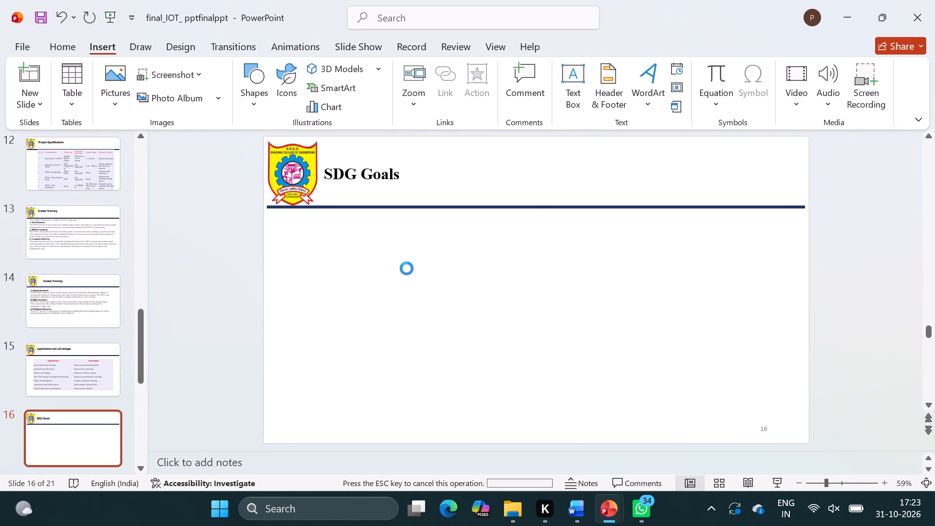
{"action": "left_click_drag", "start_coordinate": [398, 287], "coordinate": [360, 279]}
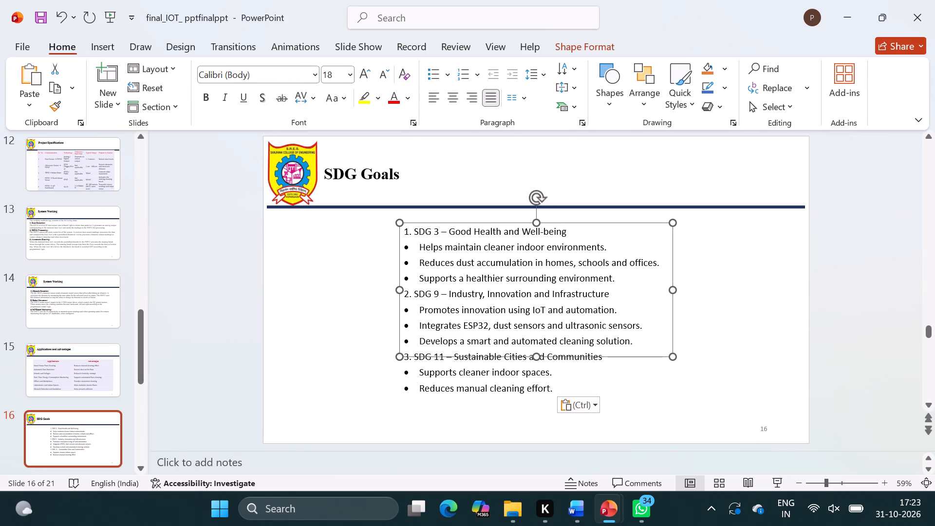
{"action": "left_click_drag", "start_coordinate": [360, 279], "coordinate": [303, 273]}
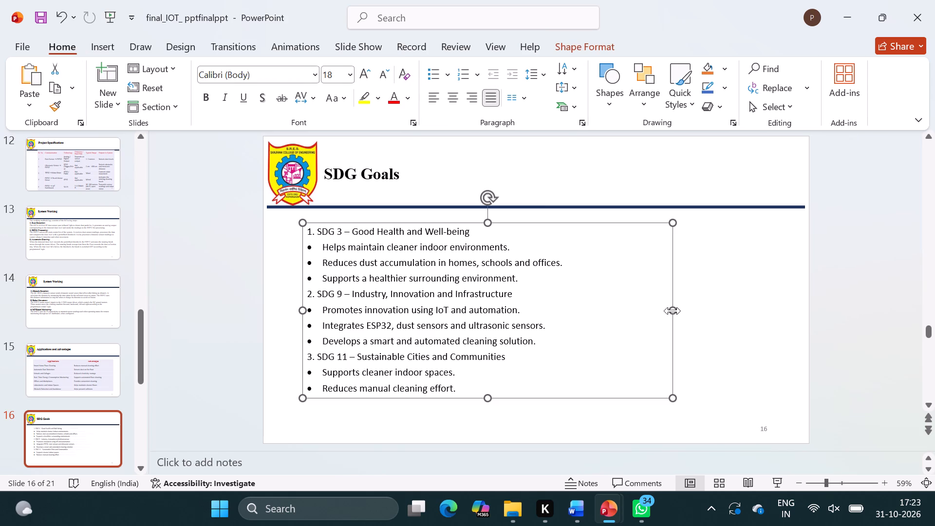
{"action": "left_click_drag", "start_coordinate": [673, 311], "coordinate": [739, 311]}
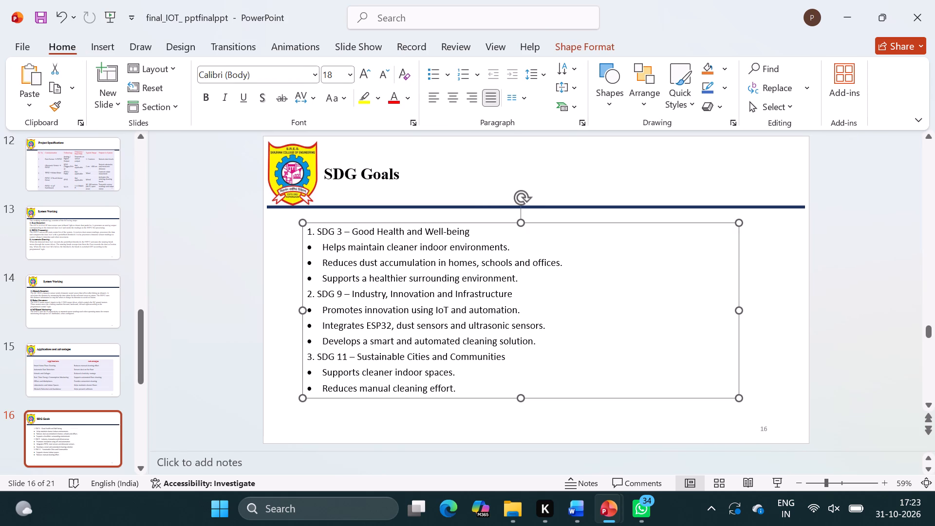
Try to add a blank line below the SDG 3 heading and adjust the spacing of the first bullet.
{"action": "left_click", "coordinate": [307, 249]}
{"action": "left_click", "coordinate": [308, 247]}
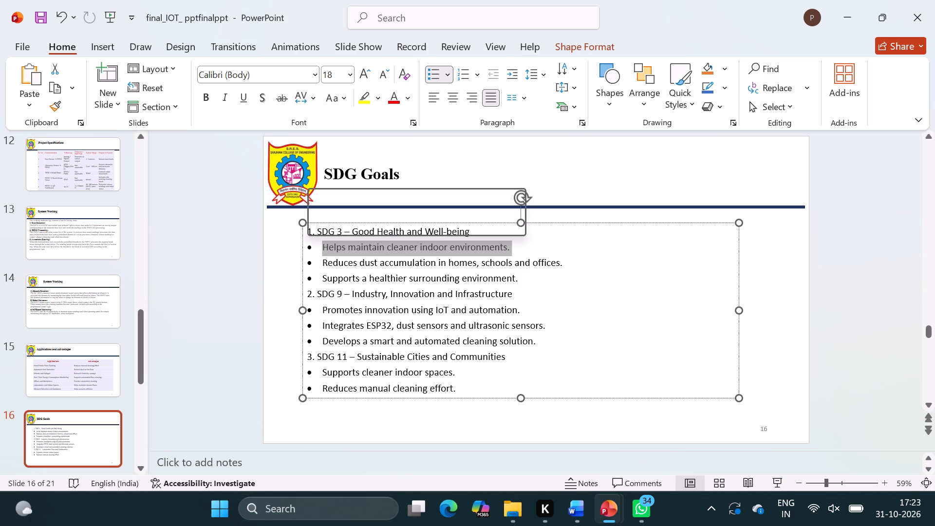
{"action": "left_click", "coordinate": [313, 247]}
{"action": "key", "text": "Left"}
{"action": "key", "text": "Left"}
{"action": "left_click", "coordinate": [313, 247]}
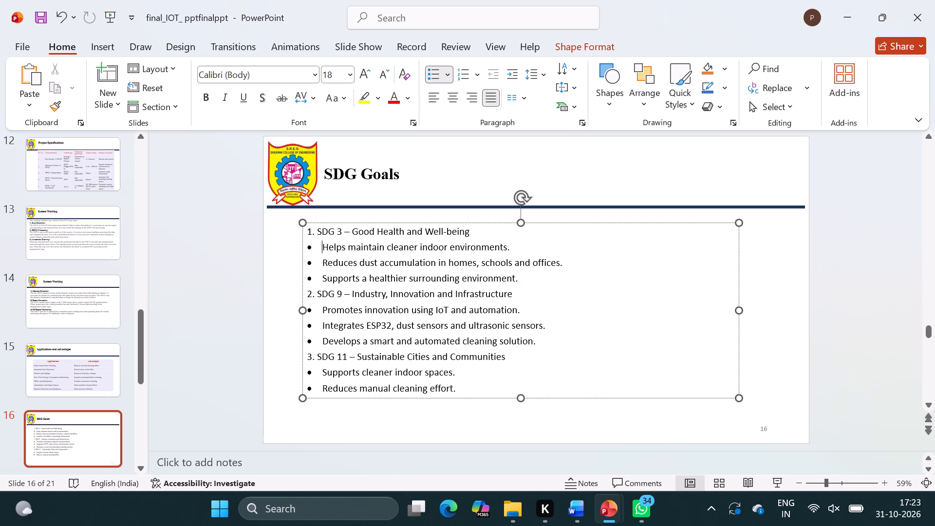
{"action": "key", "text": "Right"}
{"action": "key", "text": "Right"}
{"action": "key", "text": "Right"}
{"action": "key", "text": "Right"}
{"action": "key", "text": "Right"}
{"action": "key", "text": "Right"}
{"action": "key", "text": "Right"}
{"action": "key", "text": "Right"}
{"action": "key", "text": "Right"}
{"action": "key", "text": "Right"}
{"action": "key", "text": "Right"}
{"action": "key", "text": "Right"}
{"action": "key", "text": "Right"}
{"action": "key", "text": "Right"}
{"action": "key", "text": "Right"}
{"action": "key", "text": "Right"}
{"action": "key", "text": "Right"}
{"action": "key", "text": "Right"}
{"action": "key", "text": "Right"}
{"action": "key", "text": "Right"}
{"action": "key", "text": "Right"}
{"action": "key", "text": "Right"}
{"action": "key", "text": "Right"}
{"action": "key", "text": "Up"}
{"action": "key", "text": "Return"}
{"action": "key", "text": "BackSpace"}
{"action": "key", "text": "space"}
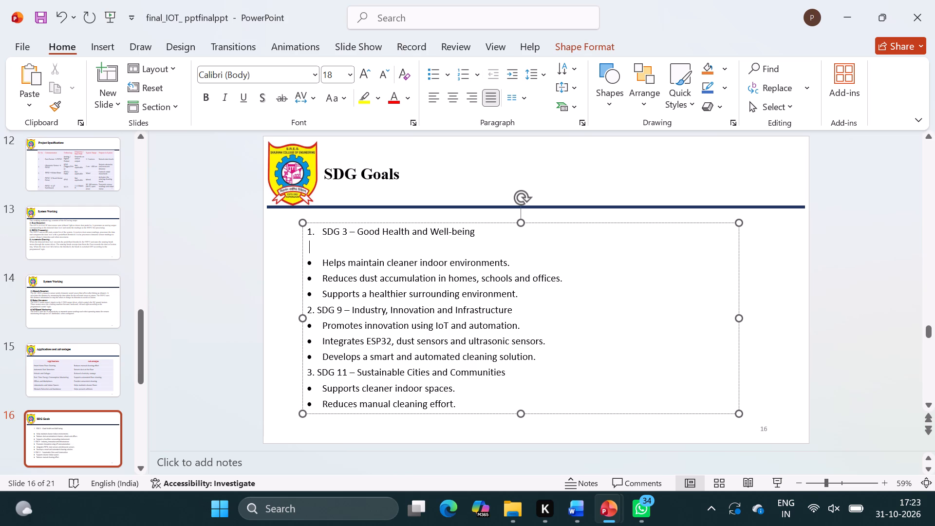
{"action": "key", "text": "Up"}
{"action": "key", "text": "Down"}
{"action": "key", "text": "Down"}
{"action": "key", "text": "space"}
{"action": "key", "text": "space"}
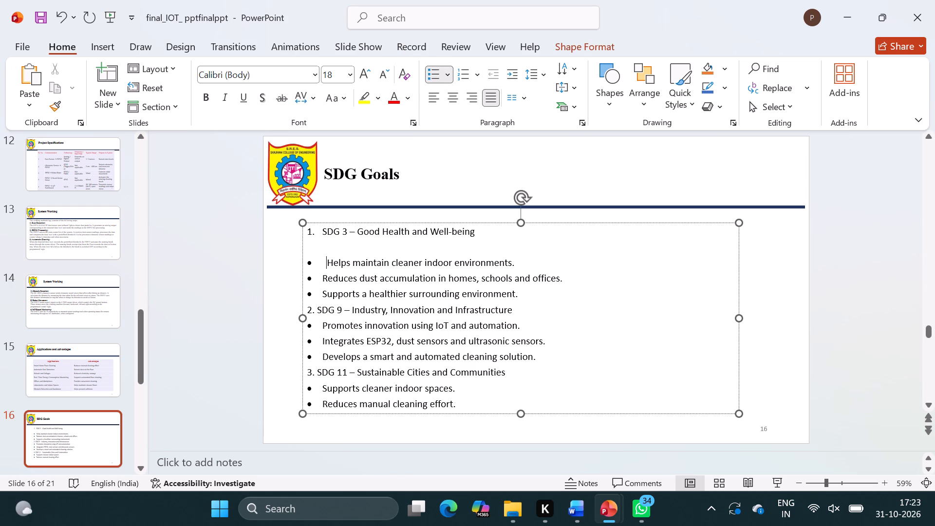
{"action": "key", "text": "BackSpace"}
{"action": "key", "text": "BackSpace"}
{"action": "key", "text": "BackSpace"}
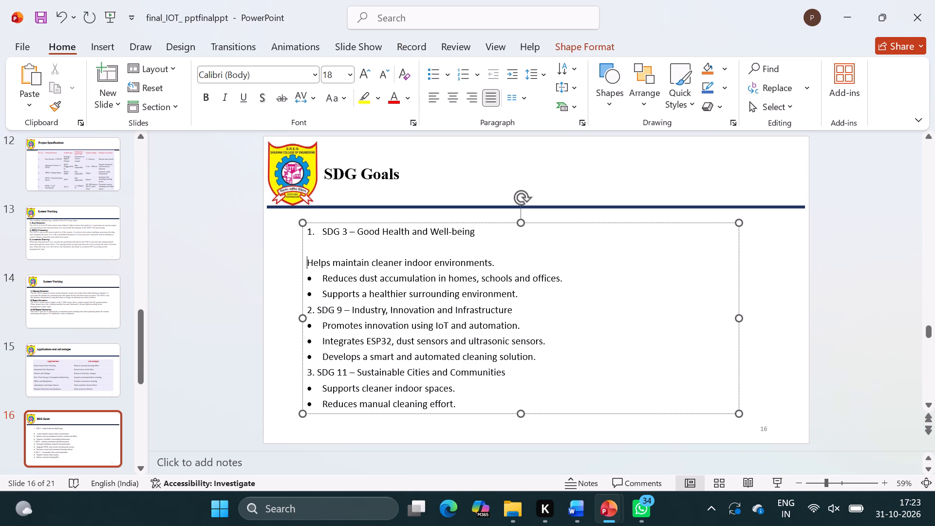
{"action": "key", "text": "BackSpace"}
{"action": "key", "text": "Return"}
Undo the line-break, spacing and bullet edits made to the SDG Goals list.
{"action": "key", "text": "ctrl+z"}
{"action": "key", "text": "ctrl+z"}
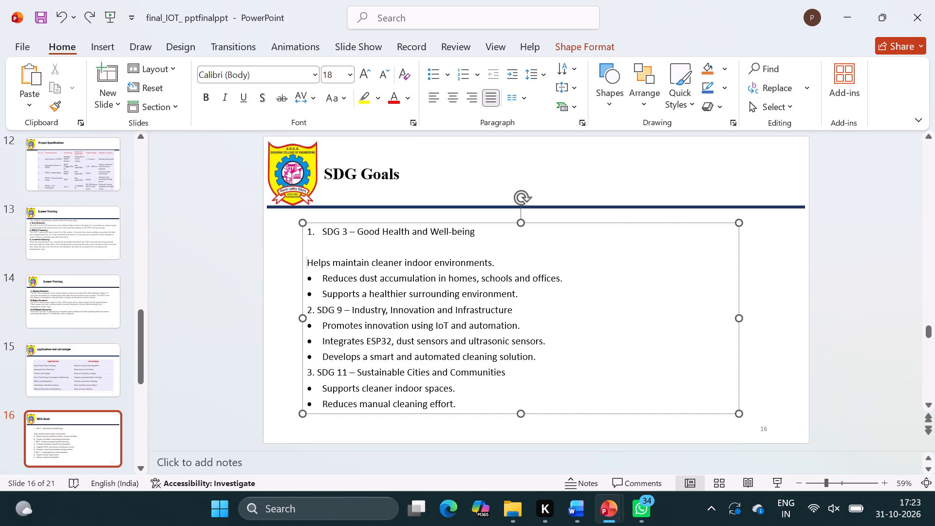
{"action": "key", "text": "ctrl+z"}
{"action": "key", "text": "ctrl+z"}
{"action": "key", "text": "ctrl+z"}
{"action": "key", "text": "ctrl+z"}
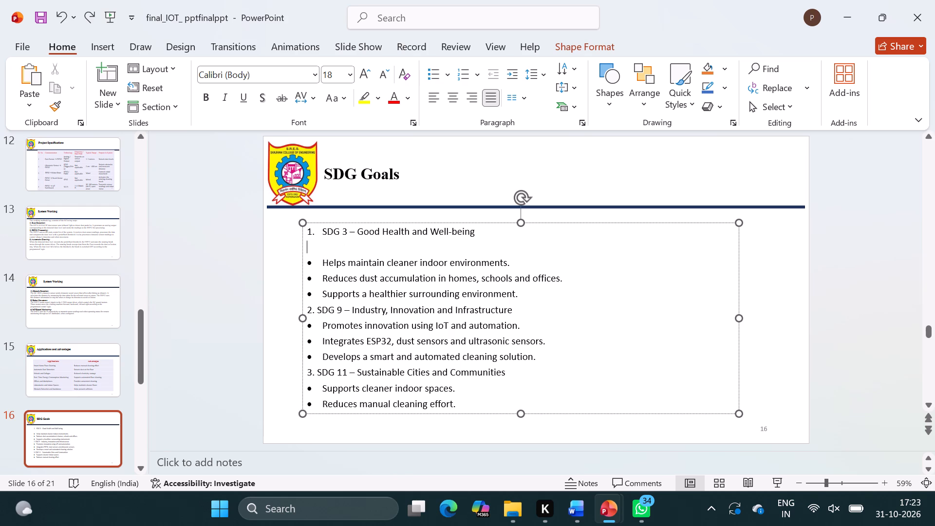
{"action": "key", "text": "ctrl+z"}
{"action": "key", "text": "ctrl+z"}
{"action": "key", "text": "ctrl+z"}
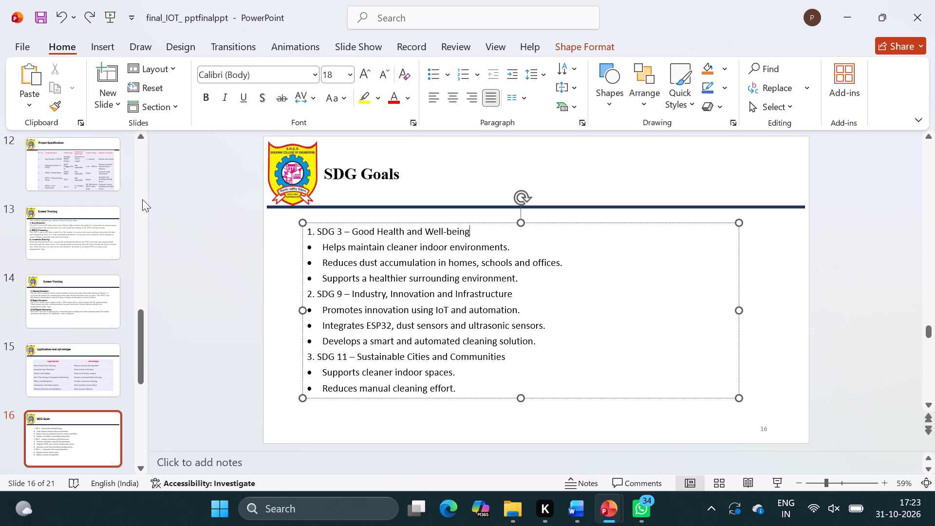
Deselect the SDG Goals list and save the presentation.
{"action": "left_click", "coordinate": [281, 265]}
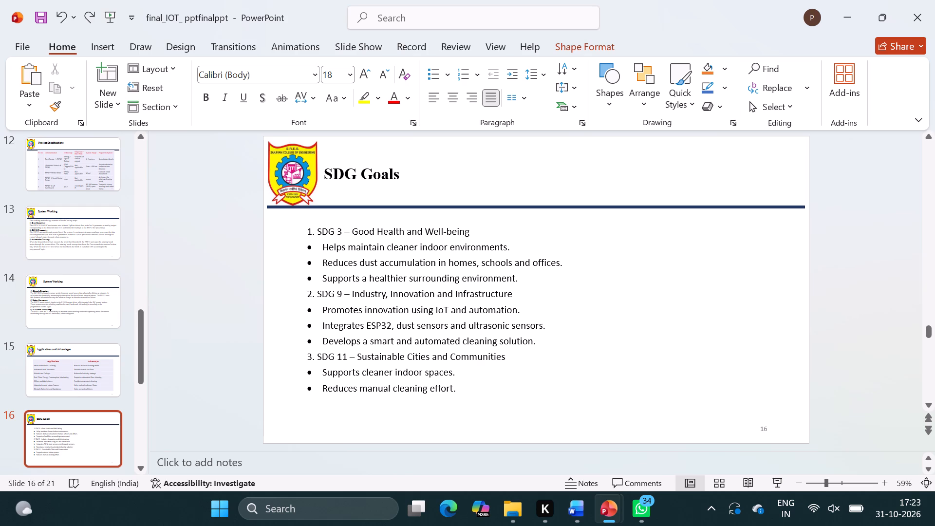
{"action": "left_click_drag", "start_coordinate": [322, 246], "coordinate": [376, 251]}
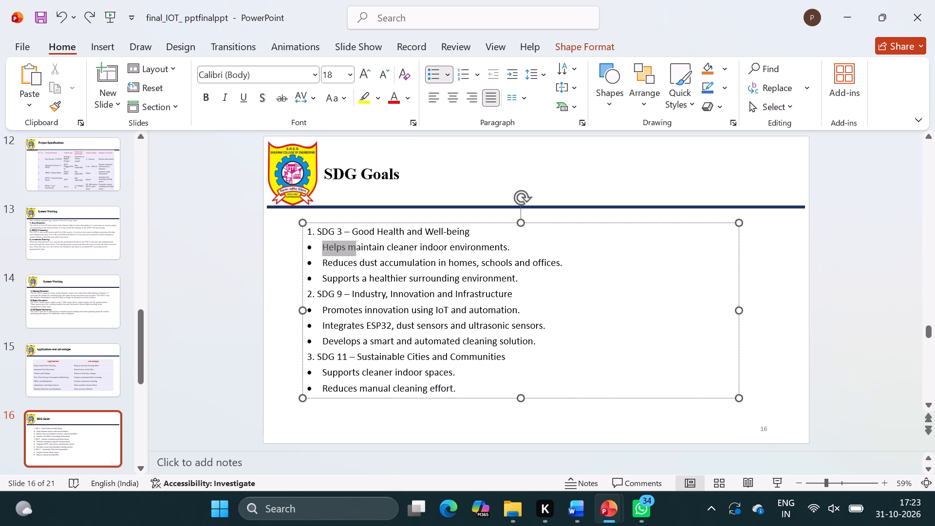
{"action": "left_click_drag", "start_coordinate": [376, 251], "coordinate": [377, 251]}
{"action": "left_click", "coordinate": [675, 160]}
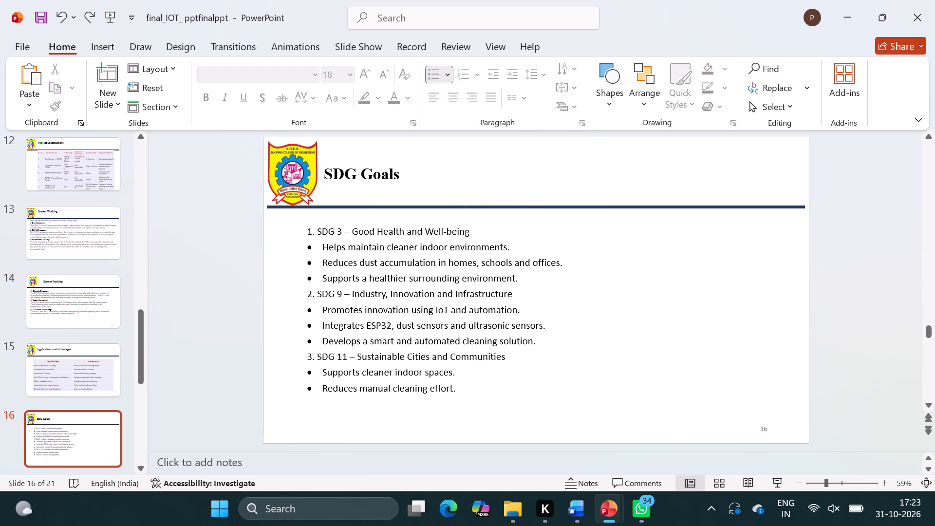
{"action": "key", "text": "ctrl+s"}
{"action": "key", "text": "ctrl+s"}
Make the three numbered headings in the list bold: SDG 3, SDG 9 and SDG 11.
{"action": "left_click_drag", "start_coordinate": [477, 231], "coordinate": [307, 234]}
{"action": "left_click", "coordinate": [320, 214]}
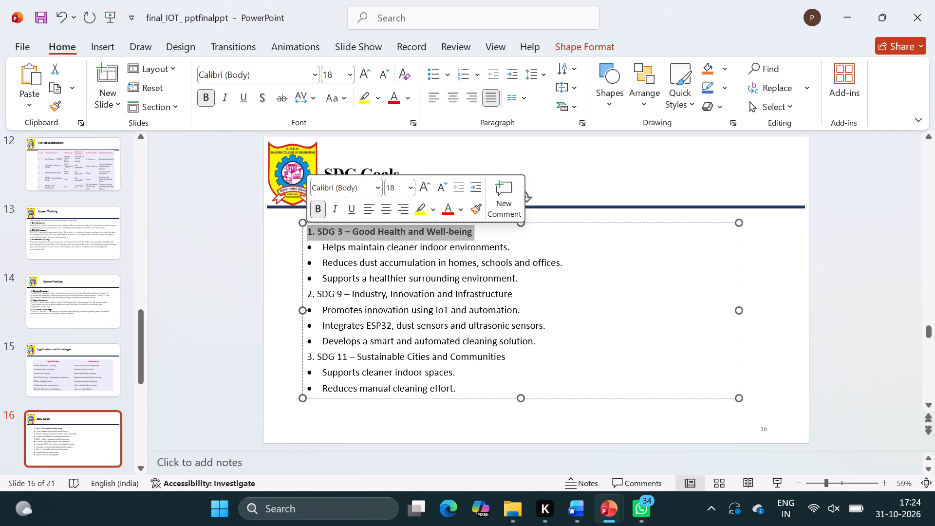
{"action": "left_click", "coordinate": [472, 212]}
{"action": "left_click_drag", "start_coordinate": [307, 294], "coordinate": [564, 295]}
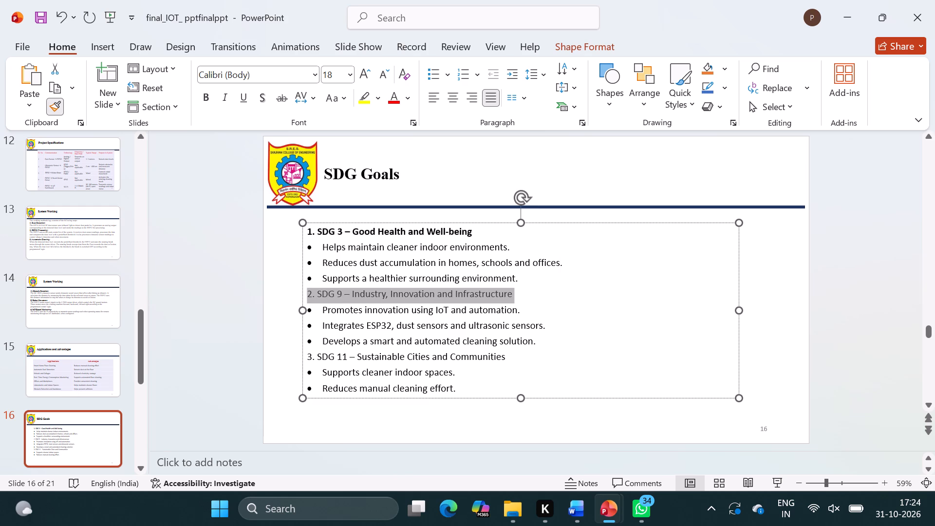
{"action": "left_click", "coordinate": [728, 275]}
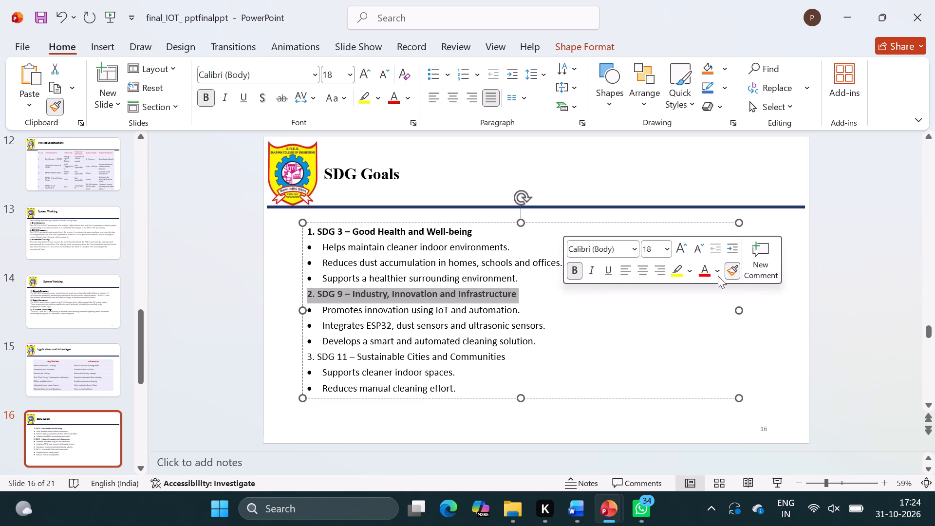
{"action": "left_click_drag", "start_coordinate": [305, 360], "coordinate": [388, 365]}
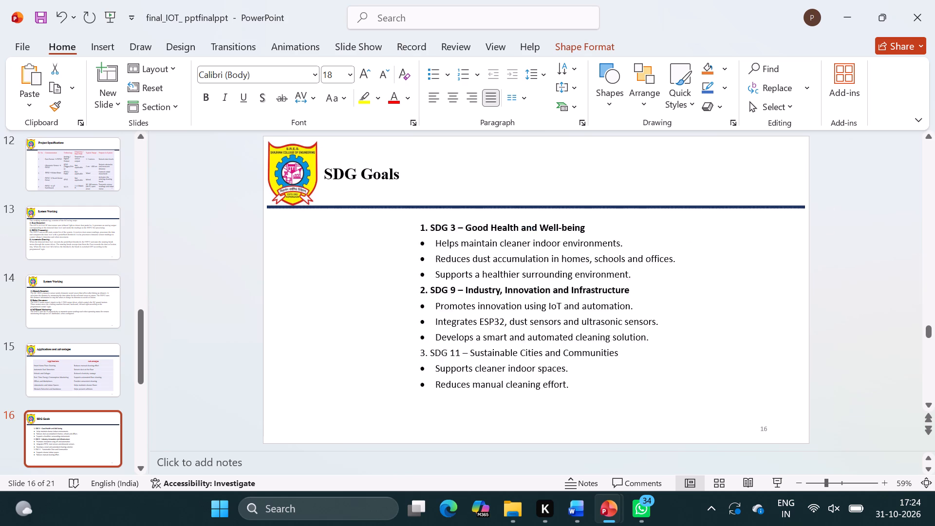
{"action": "left_click_drag", "start_coordinate": [388, 365], "coordinate": [344, 380]}
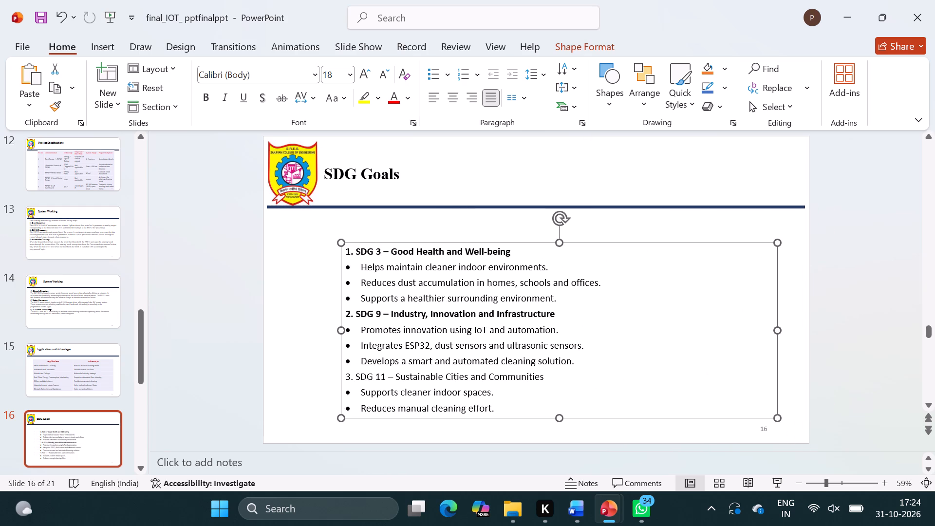
{"action": "left_click_drag", "start_coordinate": [346, 378], "coordinate": [550, 376]}
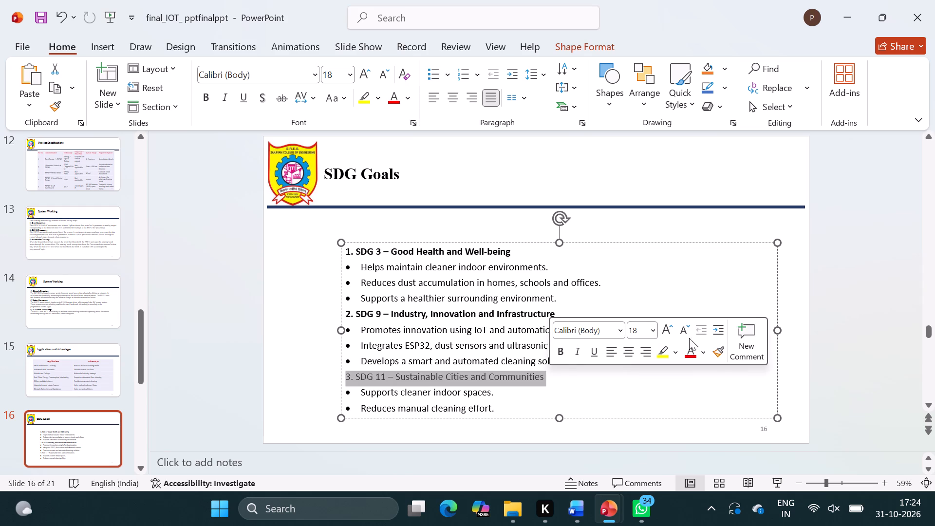
{"action": "left_click", "coordinate": [565, 353]}
Move the SDG Goals list up and toward the slide's left edge, closer to the title.
{"action": "left_click_drag", "start_coordinate": [443, 241], "coordinate": [407, 223]}
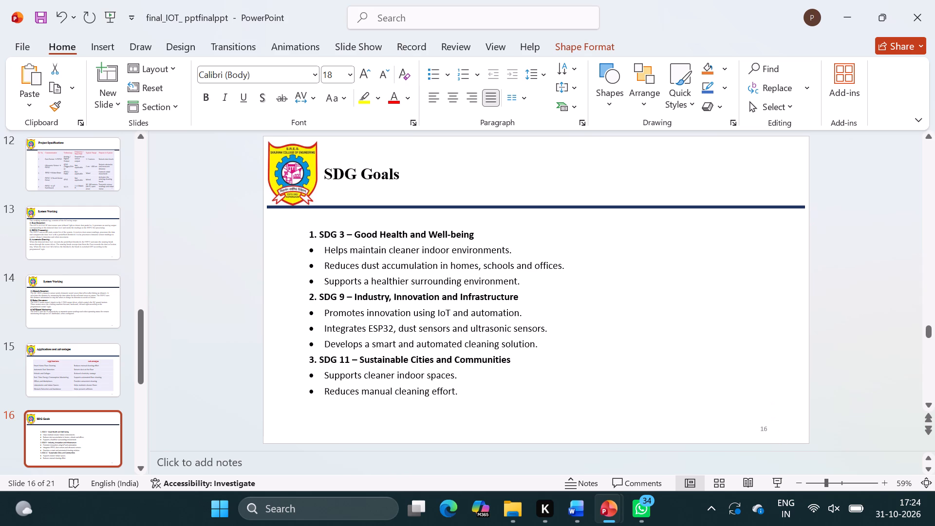
{"action": "left_click_drag", "start_coordinate": [407, 223], "coordinate": [406, 222]}
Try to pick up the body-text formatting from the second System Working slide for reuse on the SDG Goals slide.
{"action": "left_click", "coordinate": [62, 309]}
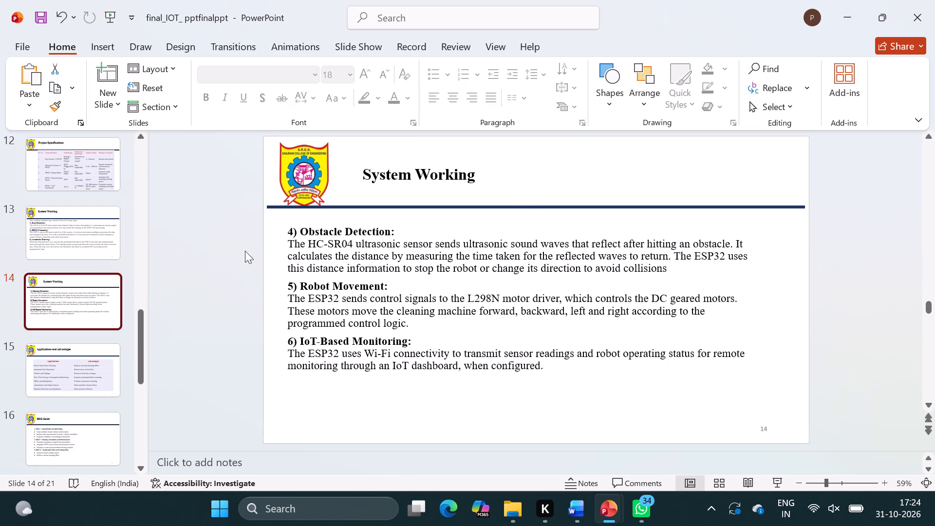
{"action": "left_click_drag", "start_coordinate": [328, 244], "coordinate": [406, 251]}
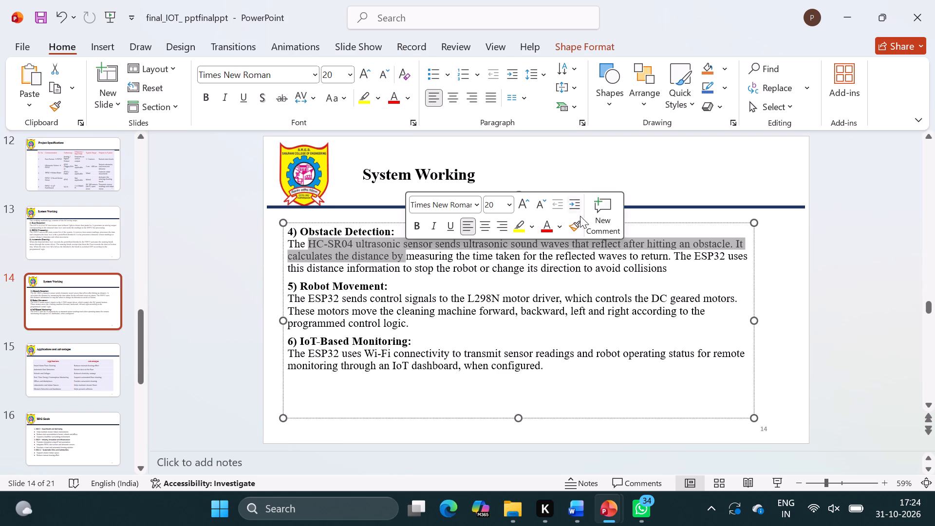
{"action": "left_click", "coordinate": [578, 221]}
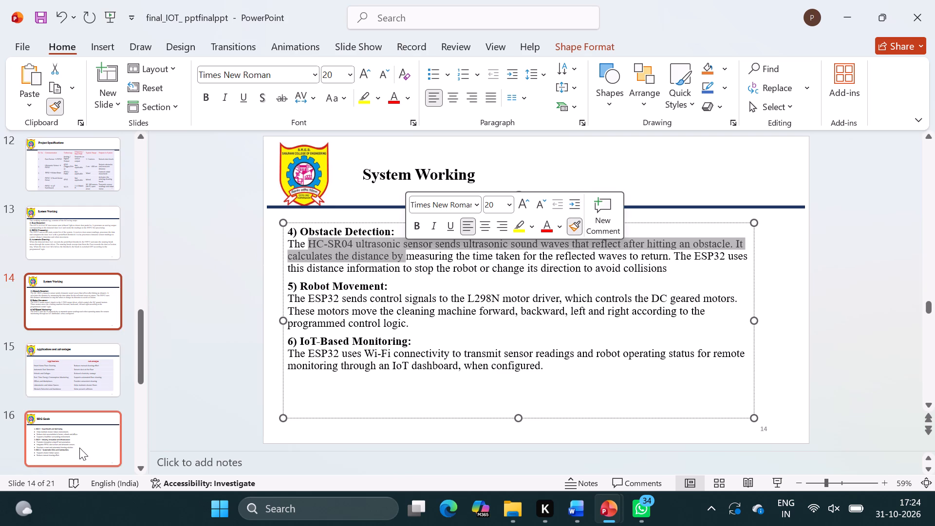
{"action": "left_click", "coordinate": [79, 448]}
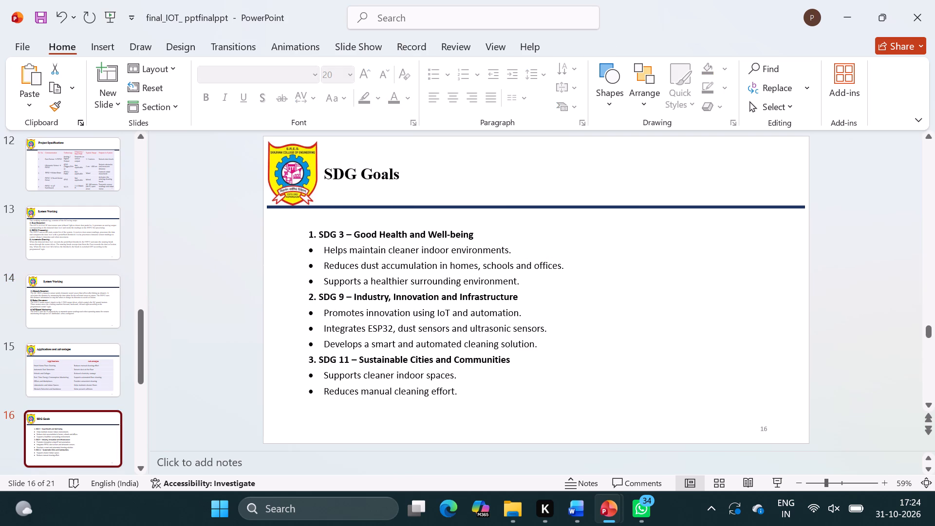
Move the SDG Goals list slightly farther left and up, just below the header line.
{"action": "left_click_drag", "start_coordinate": [307, 237], "coordinate": [293, 230]}
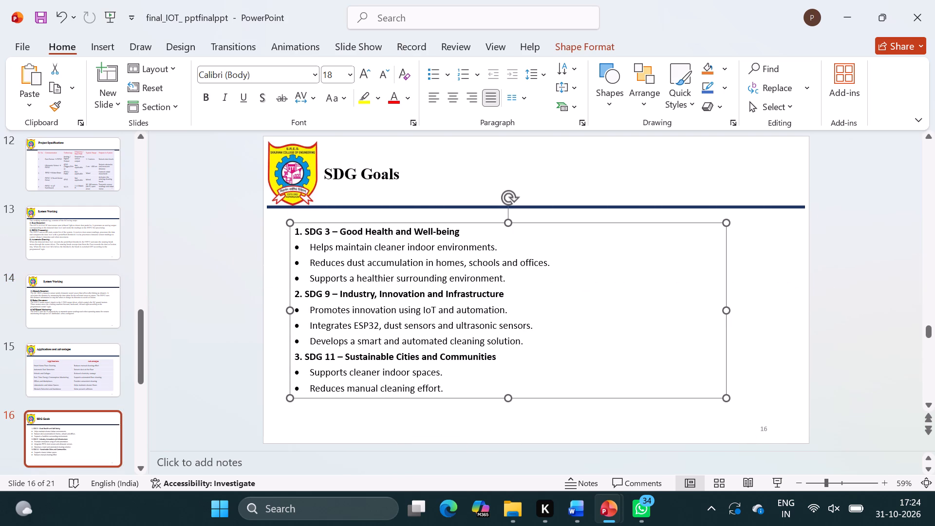
Set all the text in the SDG Goals list to Times New Roman, size 21.
{"action": "left_click", "coordinate": [394, 257]}
{"action": "key", "text": "ctrl+a"}
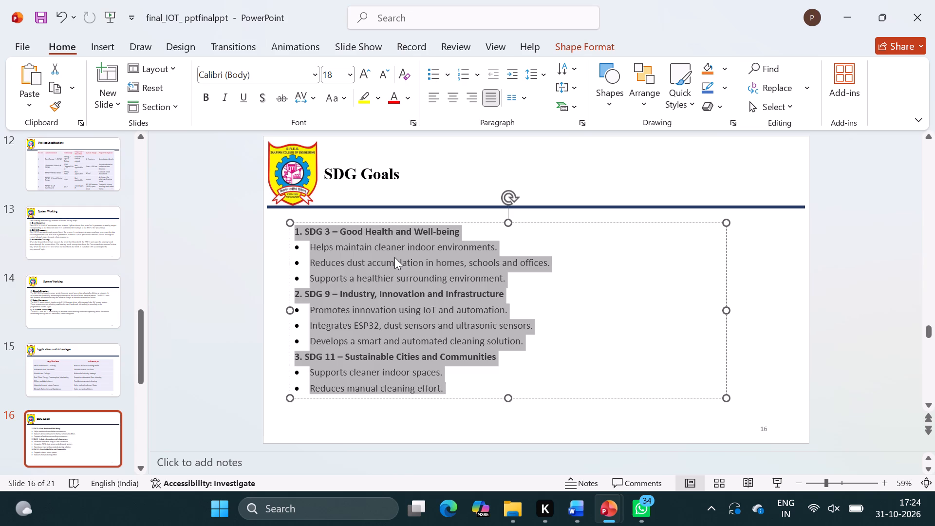
{"action": "left_click", "coordinate": [298, 69]}
{"action": "key", "text": "BackSpace"}
{"action": "type", "text": "time"}
{"action": "key", "text": "Return"}
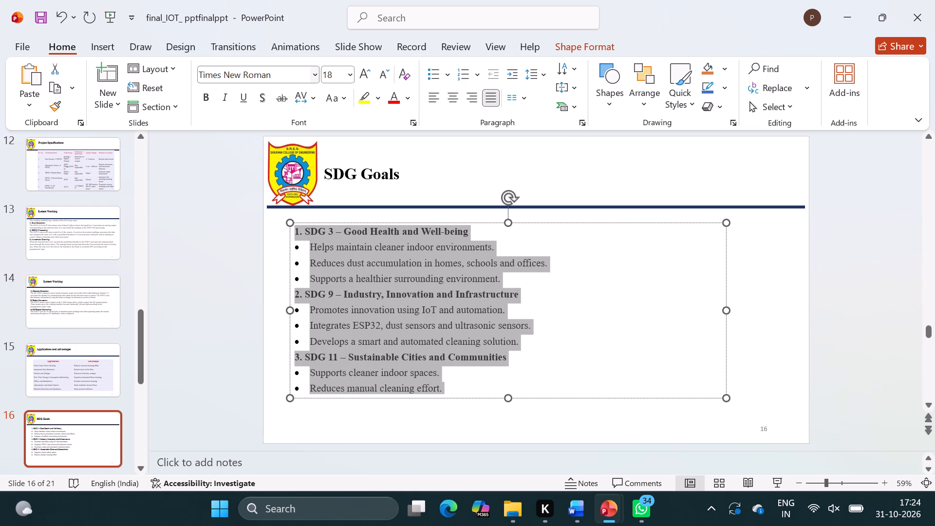
{"action": "left_click", "coordinate": [351, 75]}
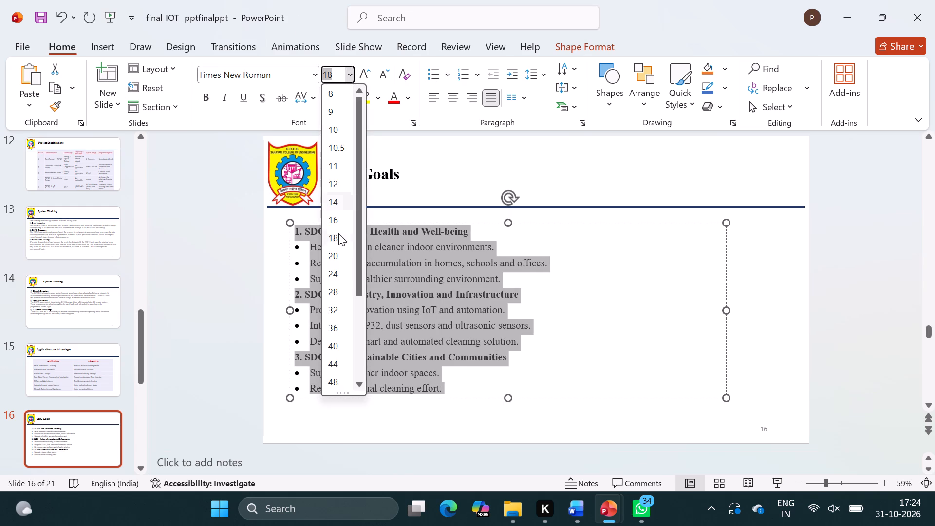
{"action": "left_click", "coordinate": [333, 71]}
{"action": "key", "text": "BackSpace"}
{"action": "key", "text": "BackSpace"}
{"action": "type", "text": "21"}
{"action": "key", "text": "Return"}
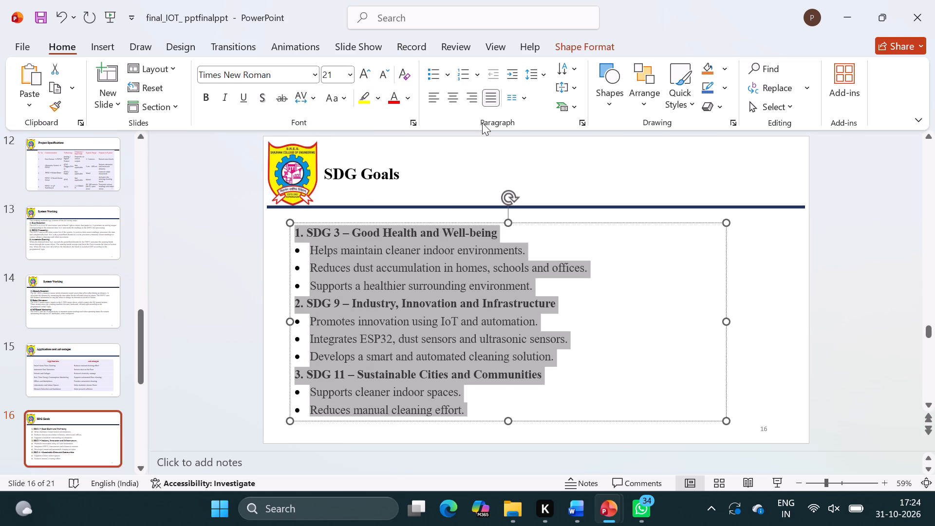
Deselect the SDG Goals list and save the presentation.
{"action": "left_click", "coordinate": [447, 192]}
{"action": "key", "text": "ctrl+s"}
{"action": "key", "text": "ctrl+s"}
{"action": "key", "text": "ctrl+s"}
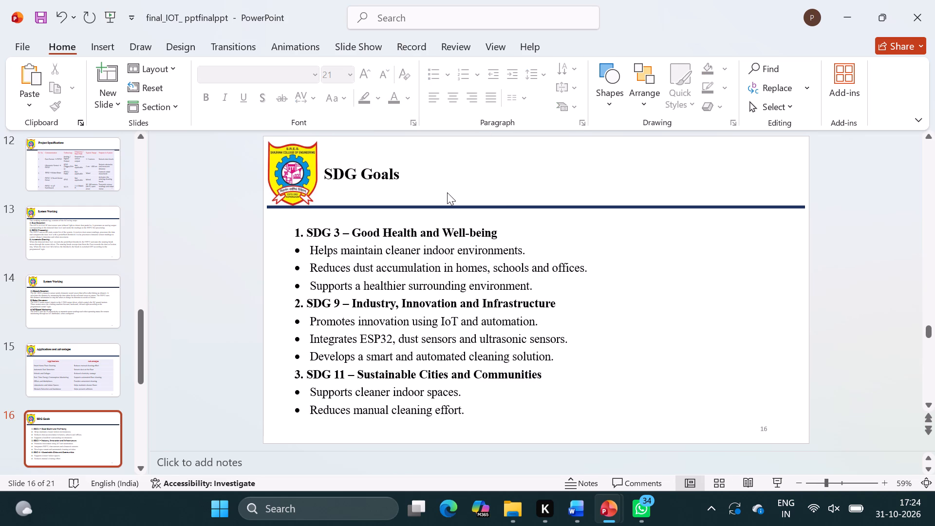
Compare slides 14 and 15 with the SDG Goals slide, and save the presentation again.
{"action": "left_click", "coordinate": [67, 316]}
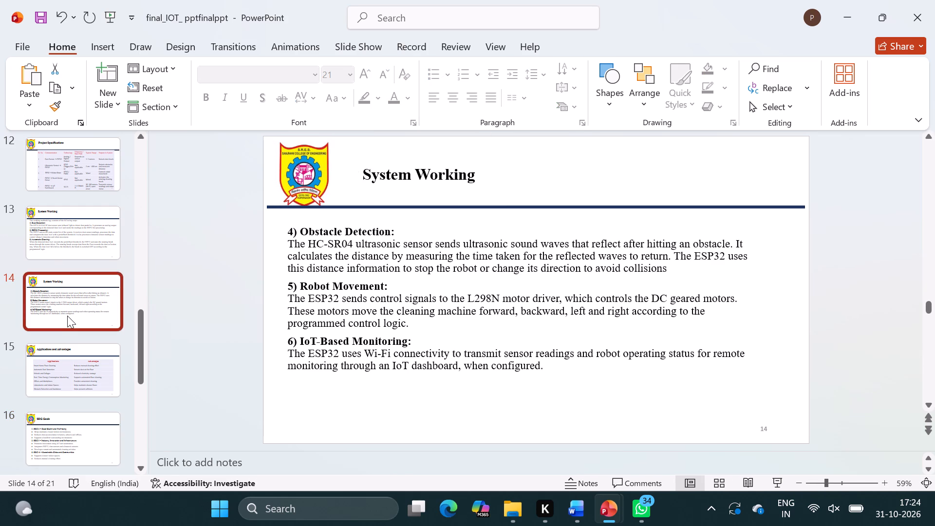
{"action": "left_click", "coordinate": [63, 381]}
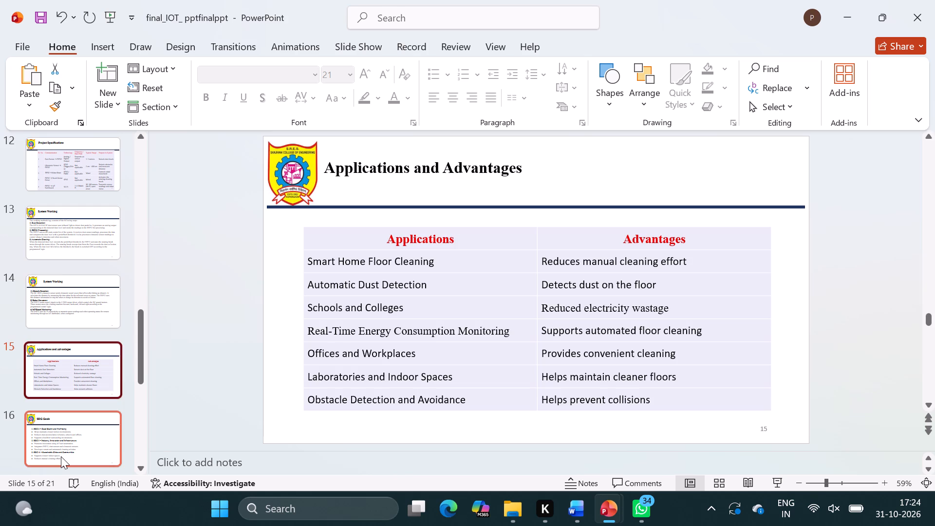
{"action": "left_click", "coordinate": [61, 456]}
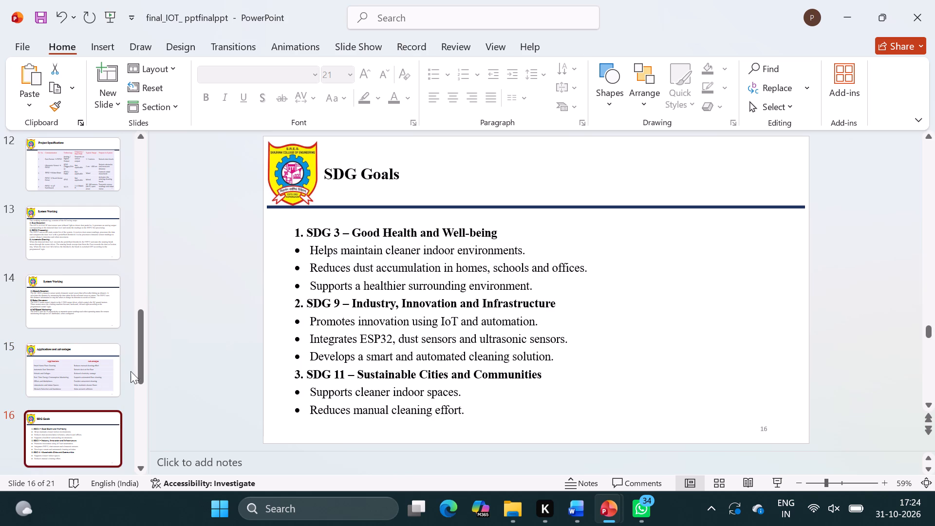
{"action": "key", "text": "ctrl+s"}
{"action": "key", "text": "ctrl+s"}
{"action": "key", "text": "ctrl+s"}
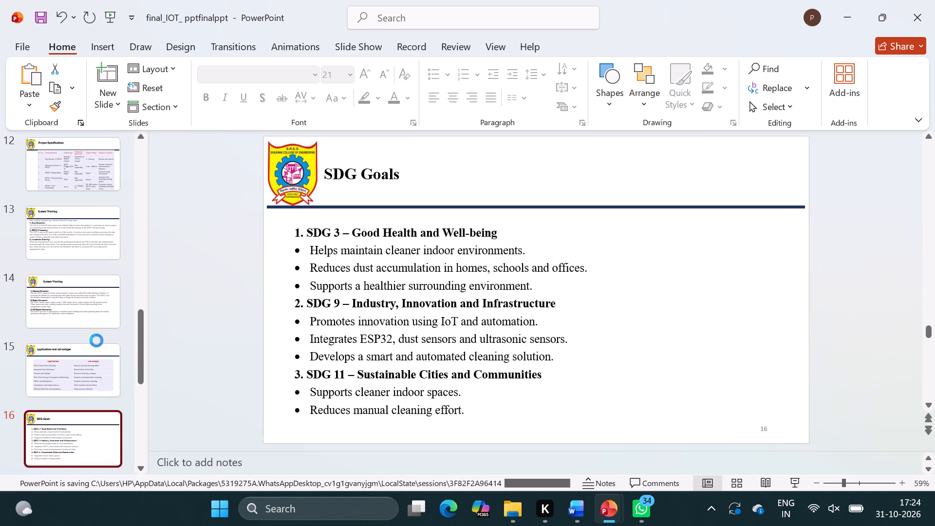
{"action": "key", "text": "ctrl+s"}
{"action": "key", "text": "ctrl+s"}
{"action": "key", "text": "ctrl+s"}
{"action": "key", "text": "ctrl+s"}
{"action": "key", "text": "ctrl+s"}
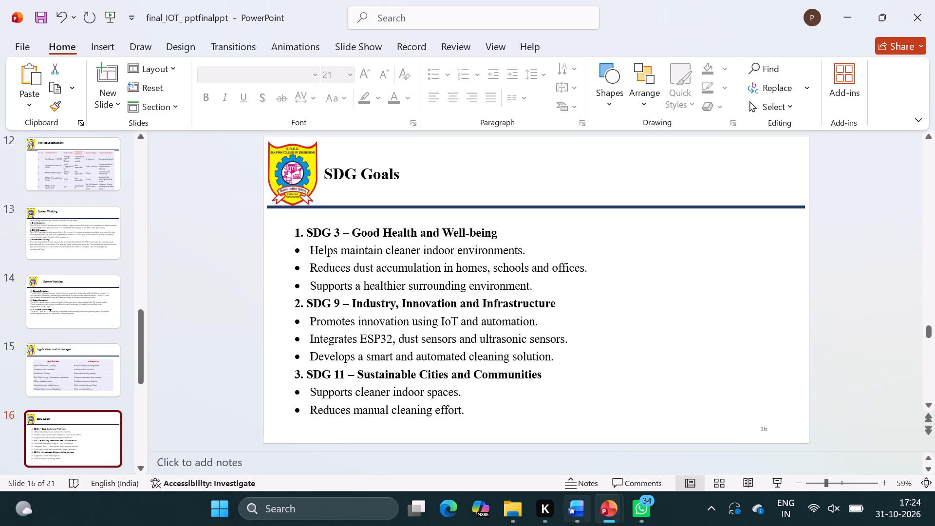
Look at the Observation slide in the final_IOT_ ppt3 presentation, and return to final_IOT_ pptfinalppt.
{"action": "left_click", "coordinate": [678, 432]}
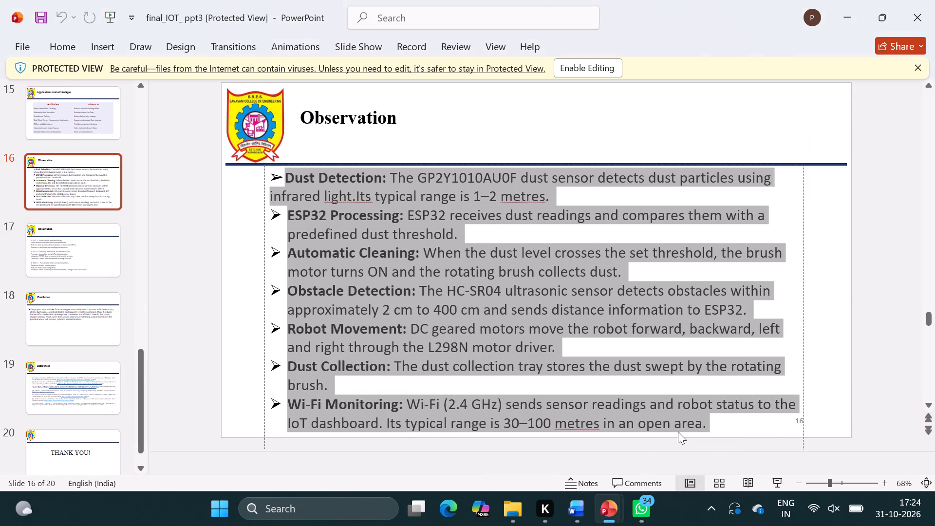
{"action": "left_click", "coordinate": [577, 433]}
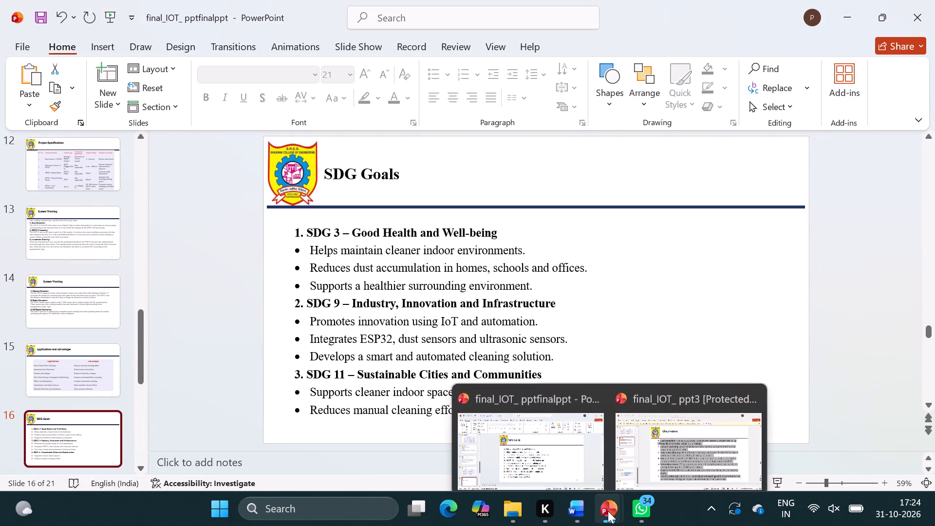
{"action": "left_click", "coordinate": [546, 451]}
Review every slide in order, from the title slide through to the closing THANK YOU slide.
{"action": "scroll", "coordinate": [486, 271], "scroll_direction": "up", "scroll_amount": 13}
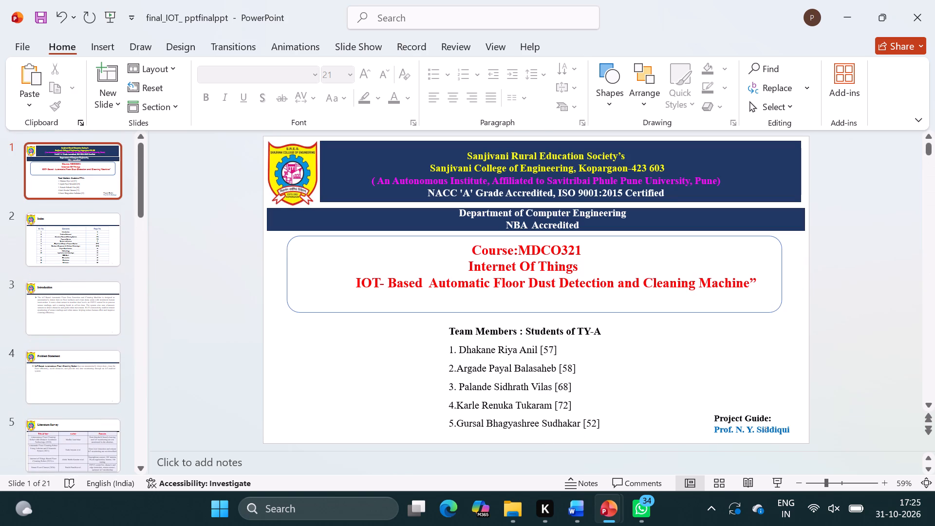
{"action": "key", "text": "ctrl+s"}
{"action": "key", "text": "ctrl+s"}
{"action": "key", "text": "Down"}
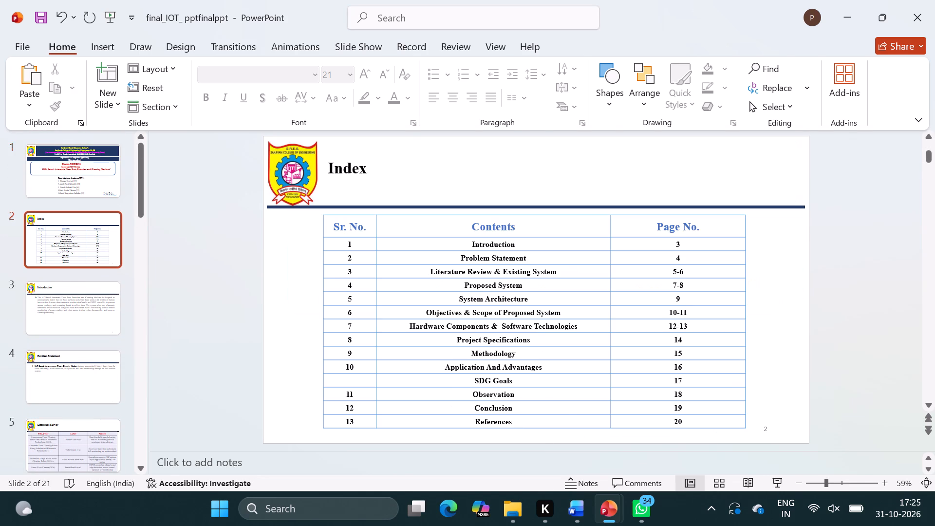
{"action": "key", "text": "Down"}
{"action": "key", "text": "Down"}
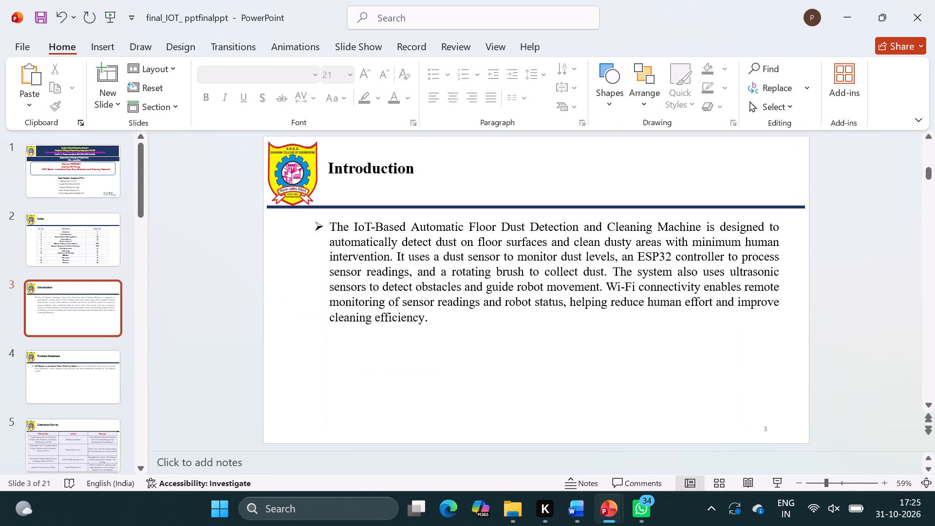
{"action": "key", "text": "Down"}
{"action": "key", "text": "Up"}
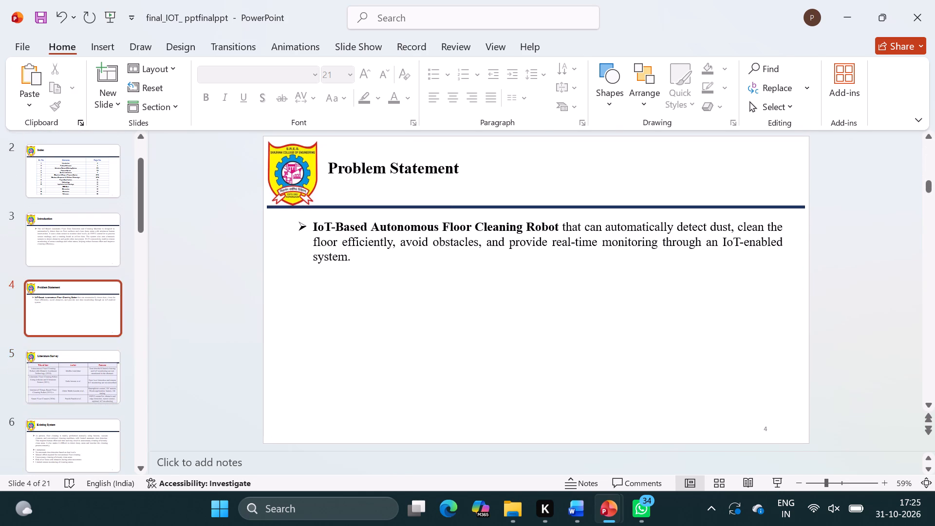
{"action": "key", "text": "Down"}
{"action": "key", "text": "Down"}
{"action": "key", "text": "Down"}
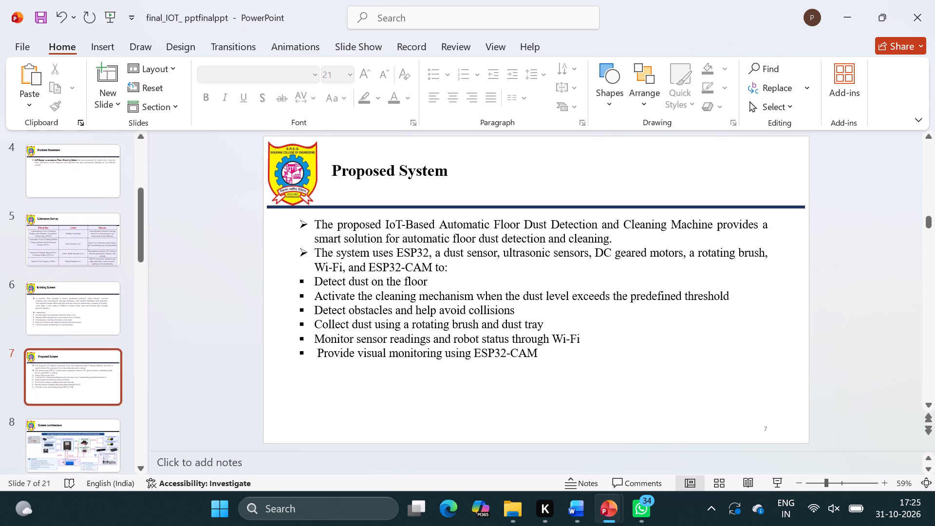
{"action": "key", "text": "Down"}
{"action": "key", "text": "Down"}
{"action": "key", "text": "Down"}
{"action": "key", "text": "Down"}
{"action": "key", "text": "Down"}
{"action": "key", "text": "Down"}
{"action": "key", "text": "Down"}
{"action": "key", "text": "Down"}
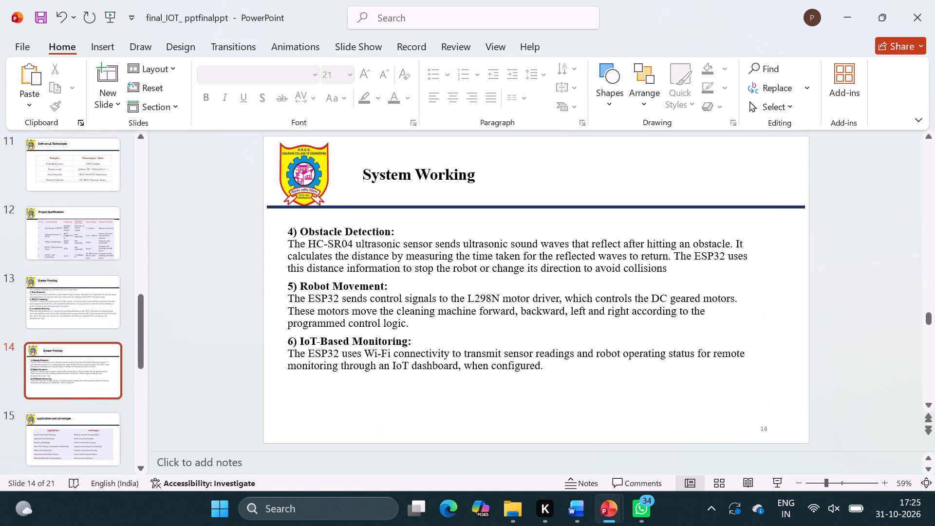
{"action": "key", "text": "Down"}
{"action": "key", "text": "Down"}
{"action": "key", "text": "Down"}
{"action": "key", "text": "Down"}
{"action": "key", "text": "Down"}
{"action": "key", "text": "Down"}
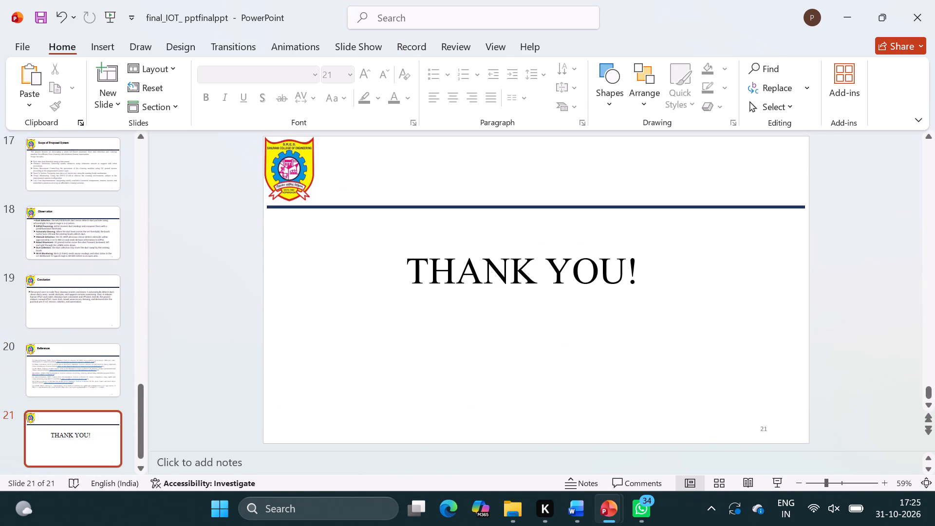
Save the reviewed presentation.
{"action": "key", "text": "ctrl+s"}
{"action": "key", "text": "ctrl+s"}
{"action": "key", "text": "ctrl+s"}
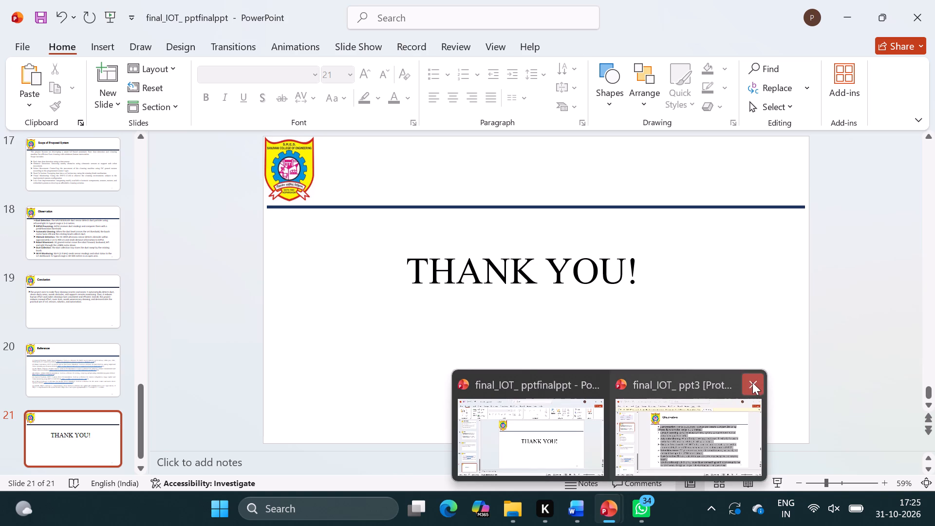
Close the protected final_IOT_ ppt3 presentation and return to final_IOT_ pptfinalppt.
{"action": "left_click", "coordinate": [752, 382]}
{"action": "left_click", "coordinate": [607, 408]}
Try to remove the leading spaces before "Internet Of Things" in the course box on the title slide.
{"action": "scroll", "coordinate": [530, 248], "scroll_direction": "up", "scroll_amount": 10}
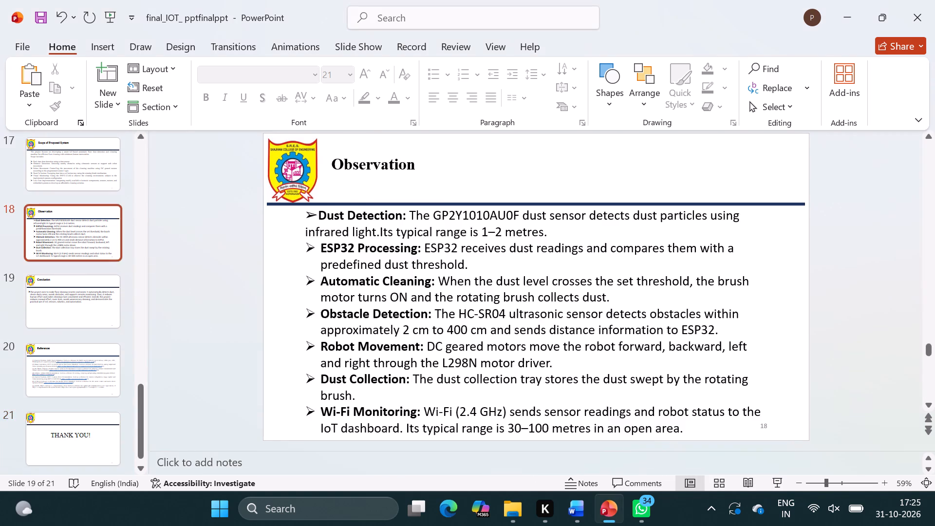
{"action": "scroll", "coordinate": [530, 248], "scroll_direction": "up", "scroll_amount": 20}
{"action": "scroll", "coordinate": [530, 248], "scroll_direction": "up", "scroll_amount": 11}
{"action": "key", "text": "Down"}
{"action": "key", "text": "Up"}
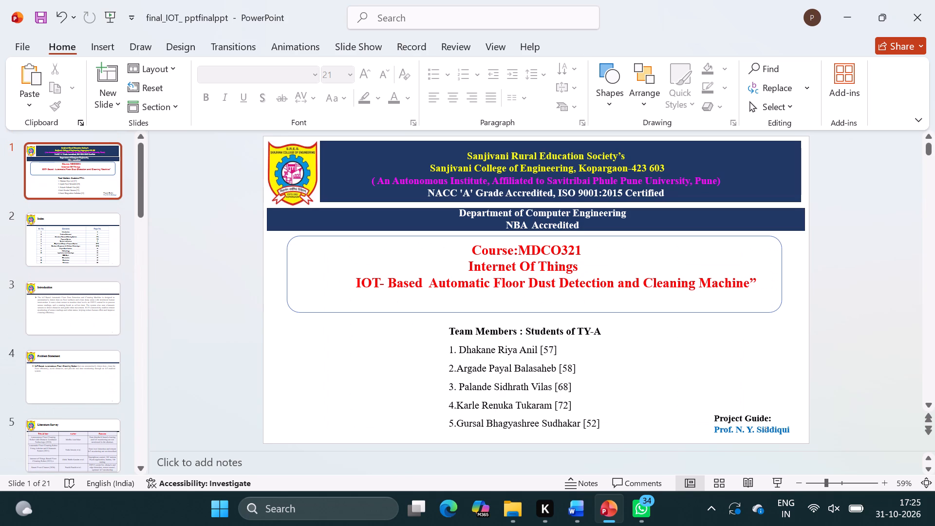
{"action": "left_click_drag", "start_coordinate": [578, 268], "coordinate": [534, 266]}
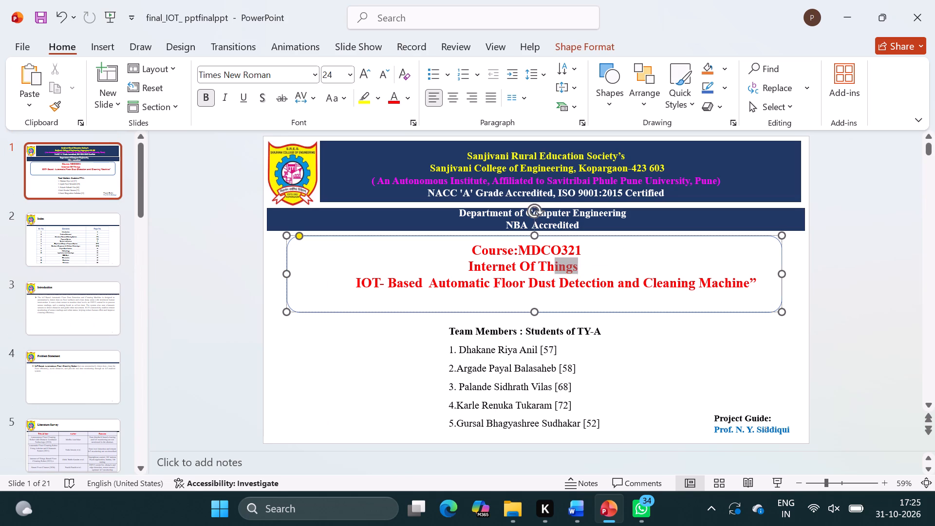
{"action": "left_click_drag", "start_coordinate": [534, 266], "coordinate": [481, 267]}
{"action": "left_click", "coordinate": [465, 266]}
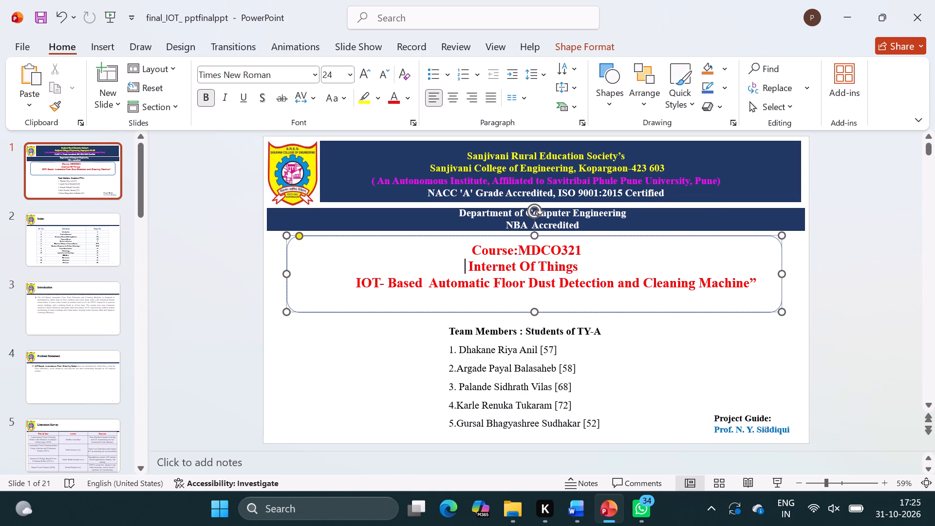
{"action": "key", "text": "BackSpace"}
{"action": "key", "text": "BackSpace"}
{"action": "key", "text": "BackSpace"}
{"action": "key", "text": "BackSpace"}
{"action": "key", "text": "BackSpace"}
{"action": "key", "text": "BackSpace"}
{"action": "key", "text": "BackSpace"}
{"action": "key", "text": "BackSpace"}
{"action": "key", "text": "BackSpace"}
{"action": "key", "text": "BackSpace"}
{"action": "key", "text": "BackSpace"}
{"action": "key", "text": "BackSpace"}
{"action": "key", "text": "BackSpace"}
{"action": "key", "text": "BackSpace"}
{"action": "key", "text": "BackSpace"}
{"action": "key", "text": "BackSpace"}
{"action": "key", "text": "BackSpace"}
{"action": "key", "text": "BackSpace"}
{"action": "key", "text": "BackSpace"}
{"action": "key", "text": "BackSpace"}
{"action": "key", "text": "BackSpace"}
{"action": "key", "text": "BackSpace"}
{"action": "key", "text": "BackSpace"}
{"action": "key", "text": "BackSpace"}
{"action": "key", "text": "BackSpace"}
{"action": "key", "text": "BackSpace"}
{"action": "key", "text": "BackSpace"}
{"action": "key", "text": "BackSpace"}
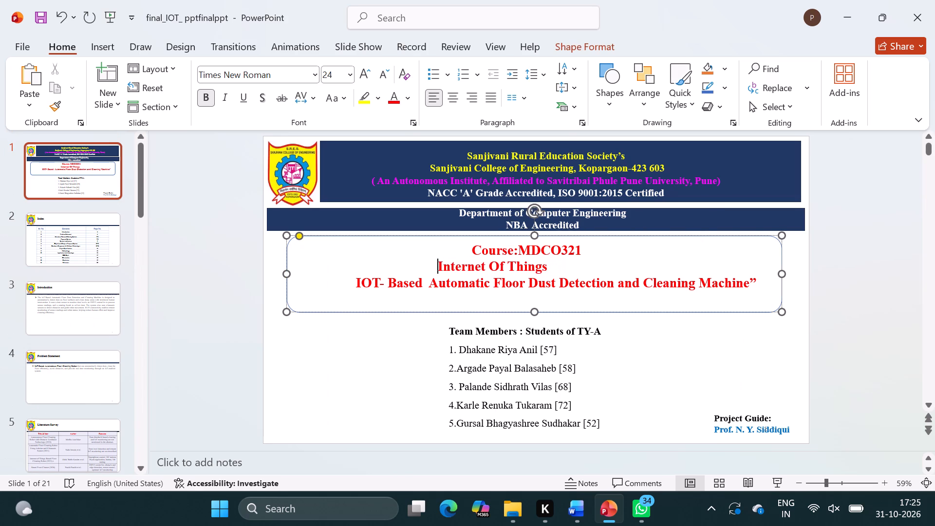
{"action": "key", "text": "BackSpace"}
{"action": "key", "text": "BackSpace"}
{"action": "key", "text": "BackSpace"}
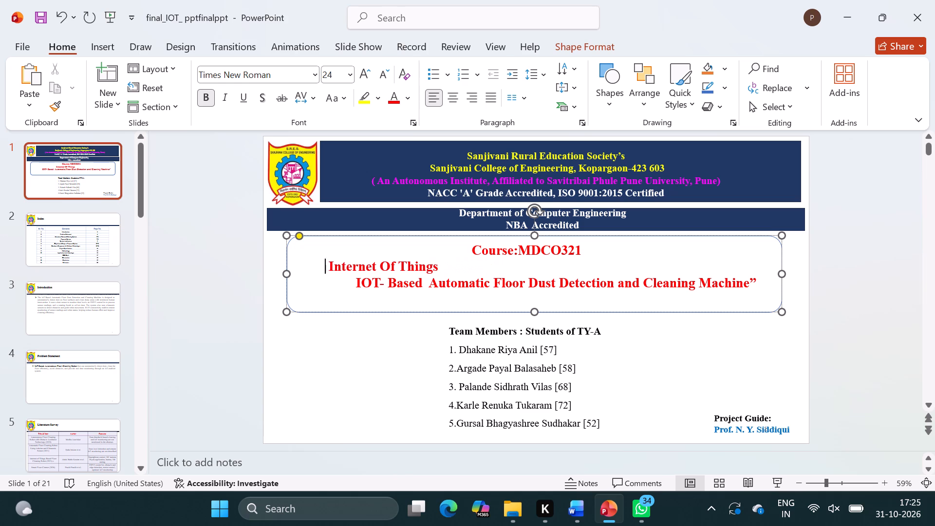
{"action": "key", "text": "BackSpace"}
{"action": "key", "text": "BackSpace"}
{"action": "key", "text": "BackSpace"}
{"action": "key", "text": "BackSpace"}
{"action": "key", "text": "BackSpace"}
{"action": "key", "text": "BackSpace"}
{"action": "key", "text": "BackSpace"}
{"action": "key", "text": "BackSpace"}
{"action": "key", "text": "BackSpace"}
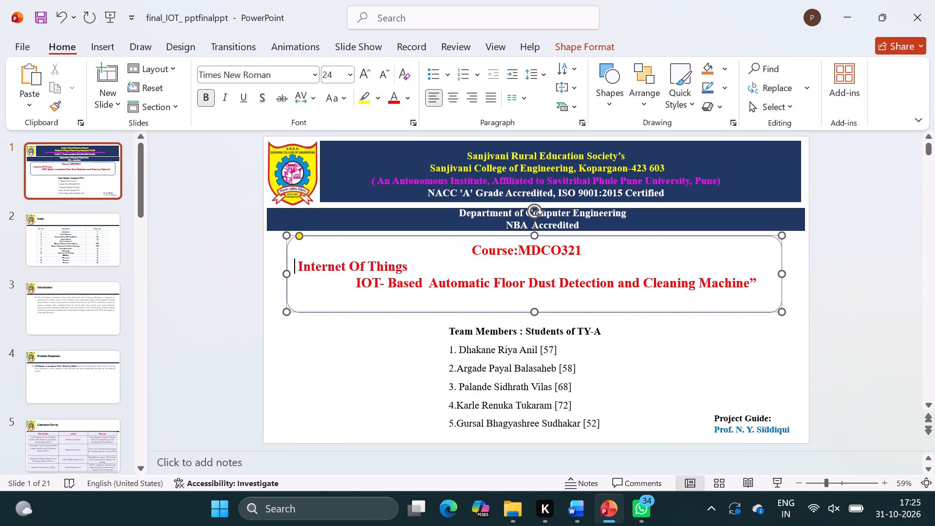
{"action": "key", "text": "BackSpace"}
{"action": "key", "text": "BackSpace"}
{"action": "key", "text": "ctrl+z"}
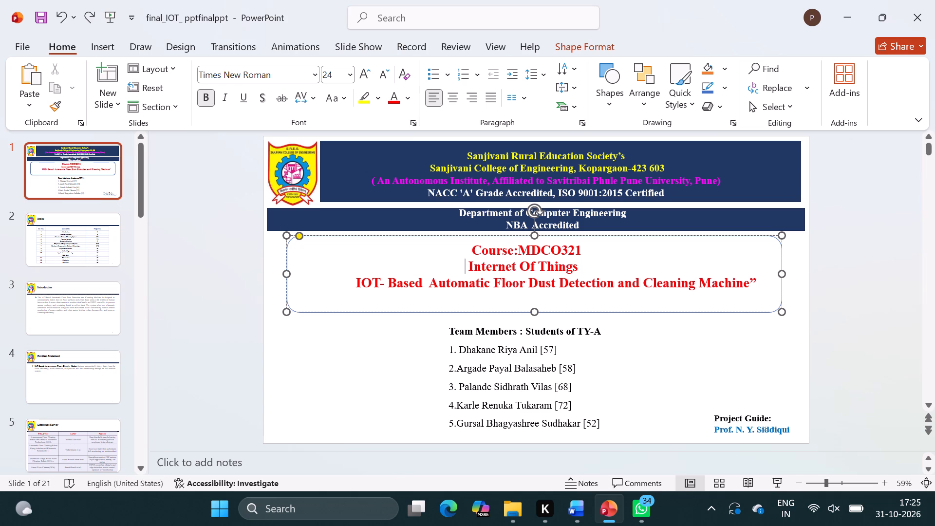
Move the "Internet Of Things" text onto the course line, placing it before "Course:MDCO321" in the title slide's course box.
{"action": "left_click_drag", "start_coordinate": [461, 261], "coordinate": [608, 258]}
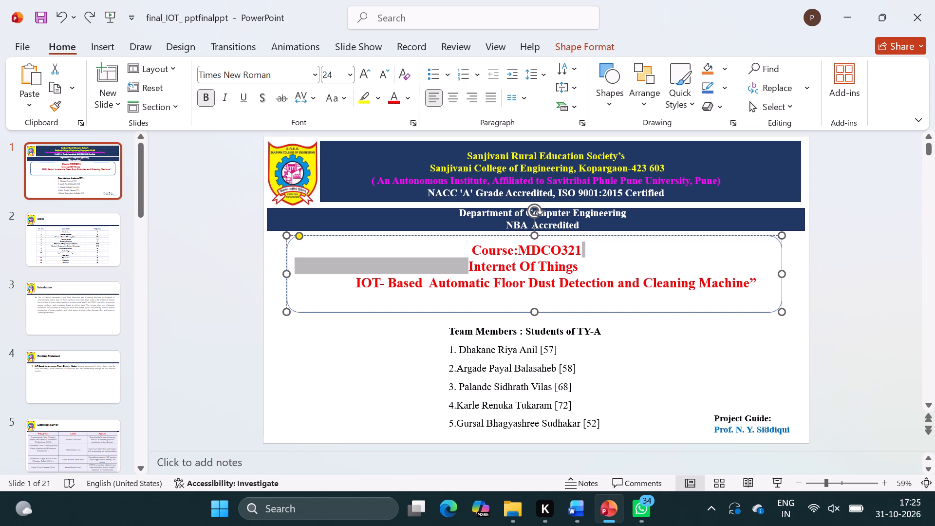
{"action": "left_click_drag", "start_coordinate": [608, 258], "coordinate": [602, 270]}
{"action": "key", "text": "ctrl+c"}
{"action": "key", "text": "BackSpace"}
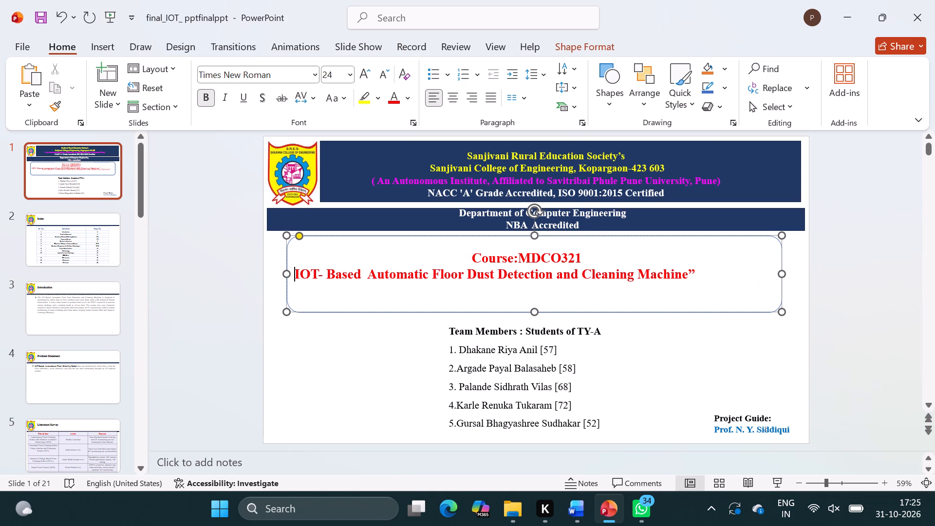
{"action": "left_click", "coordinate": [463, 265]}
{"action": "key", "text": "ctrl+v"}
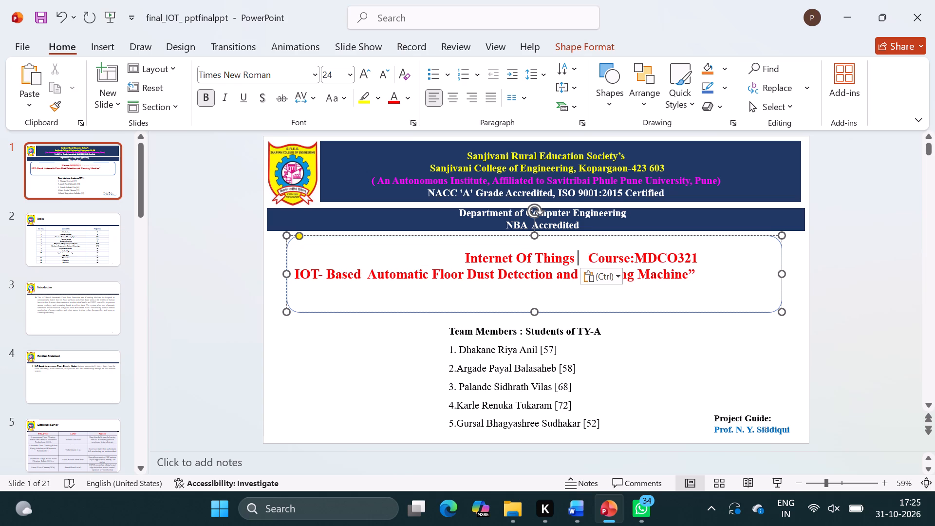
Remove leading spaces before "Internet Of Things" until the combined course line sits roughly centred in its box.
{"action": "left_click", "coordinate": [450, 260]}
{"action": "key", "text": "BackSpace"}
{"action": "key", "text": "BackSpace"}
{"action": "key", "text": "BackSpace"}
{"action": "key", "text": "BackSpace"}
{"action": "key", "text": "BackSpace"}
{"action": "key", "text": "BackSpace"}
{"action": "key", "text": "BackSpace"}
{"action": "key", "text": "BackSpace"}
{"action": "key", "text": "BackSpace"}
{"action": "key", "text": "BackSpace"}
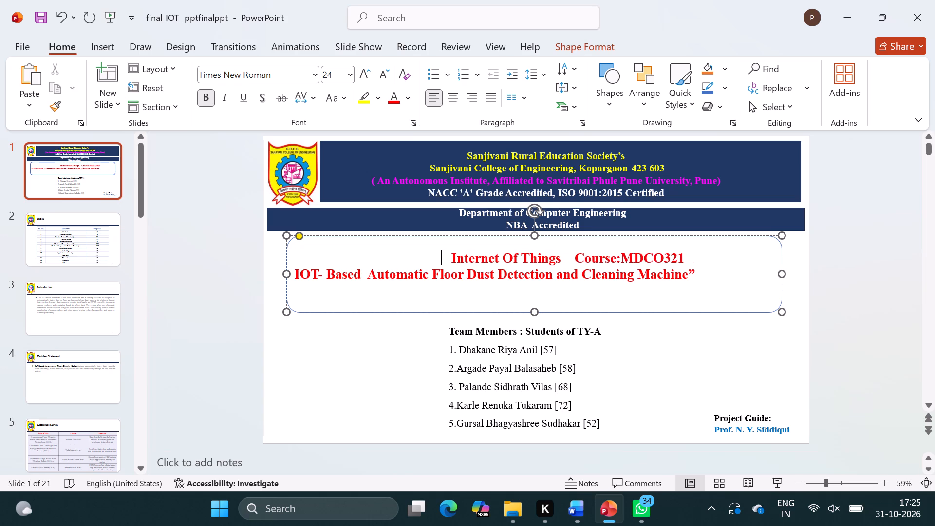
{"action": "key", "text": "BackSpace"}
{"action": "key", "text": "BackSpace"}
{"action": "key", "text": "BackSpace"}
{"action": "key", "text": "BackSpace"}
{"action": "key", "text": "BackSpace"}
{"action": "key", "text": "BackSpace"}
{"action": "key", "text": "BackSpace"}
{"action": "key", "text": "BackSpace"}
{"action": "key", "text": "BackSpace"}
{"action": "key", "text": "BackSpace"}
{"action": "key", "text": "BackSpace"}
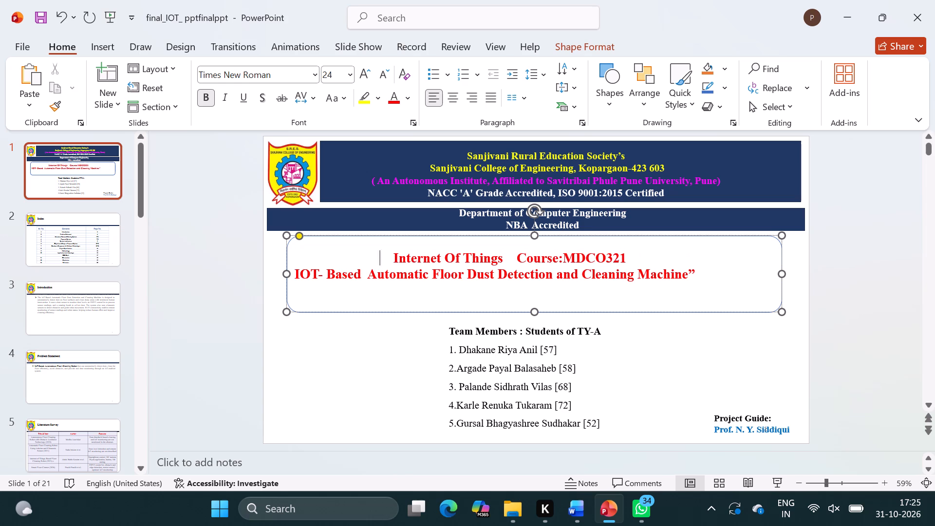
Indent the "IOT- Based Automatic Floor Dust Detection and Cleaning Machine" line with leading spaces so it sits roughly centred in the box.
{"action": "left_click", "coordinate": [296, 269]}
{"action": "key", "text": "space"}
{"action": "key", "text": "space"}
{"action": "key", "text": "space"}
{"action": "key", "text": "space"}
{"action": "key", "text": "space"}
{"action": "key", "text": "space"}
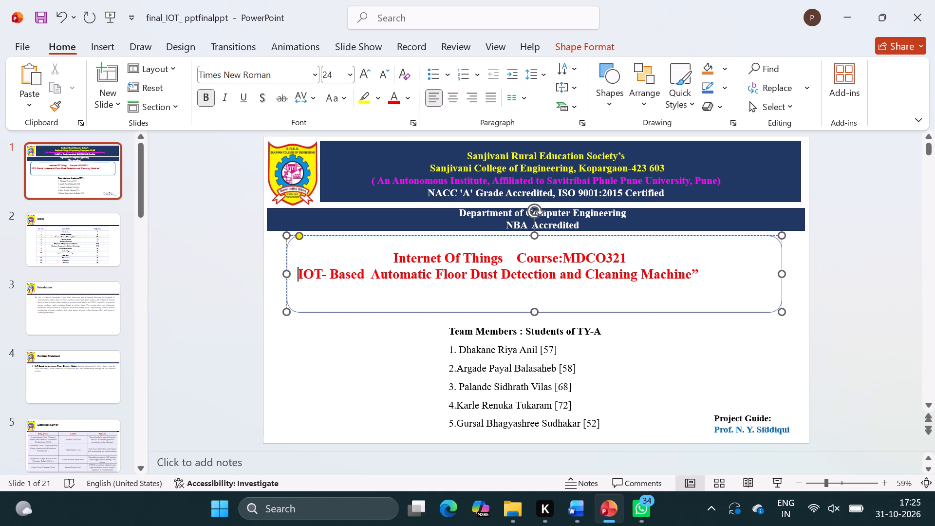
{"action": "key", "text": "space"}
{"action": "key", "text": "space"}
{"action": "key", "text": "space"}
{"action": "key", "text": "space"}
{"action": "key", "text": "space"}
{"action": "key", "text": "space"}
{"action": "key", "text": "space"}
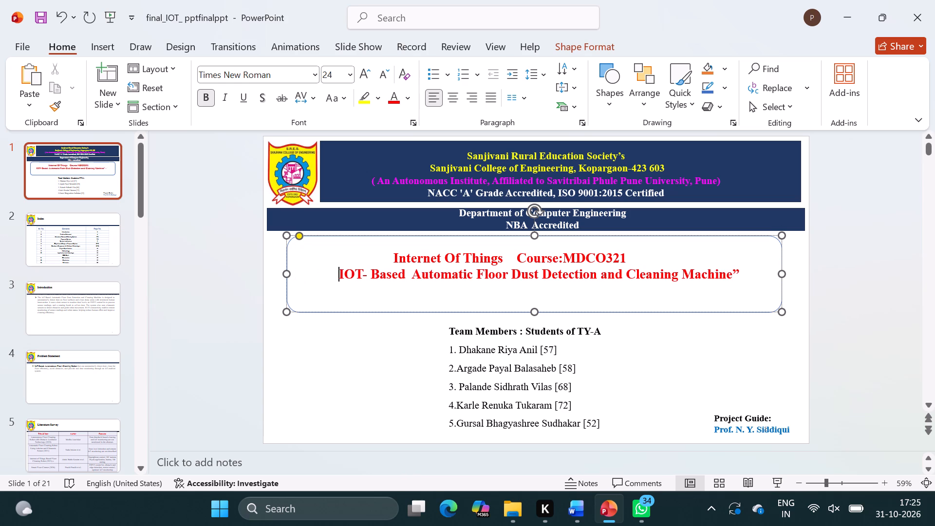
Insert a blank line between the combined course line and the project title, and leave the text box.
{"action": "left_click", "coordinate": [644, 253]}
{"action": "key", "text": "Return"}
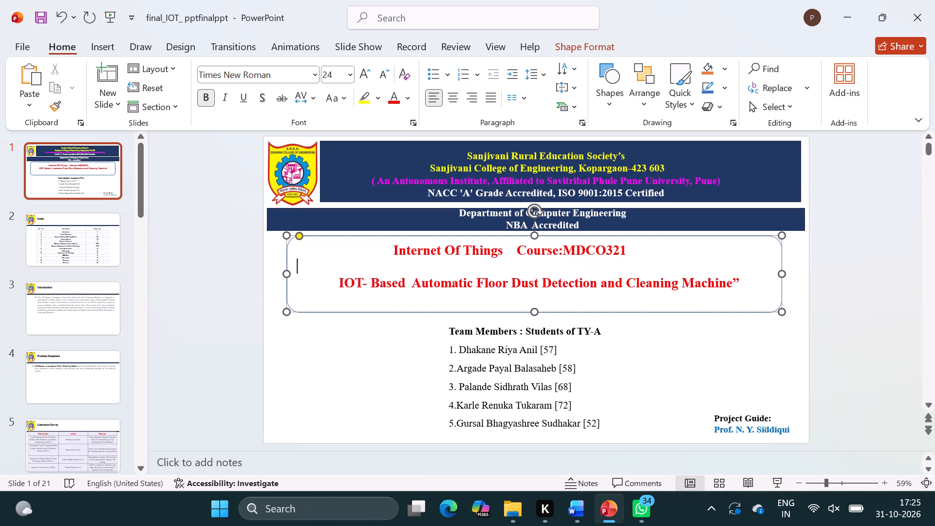
{"action": "left_click", "coordinate": [350, 399]}
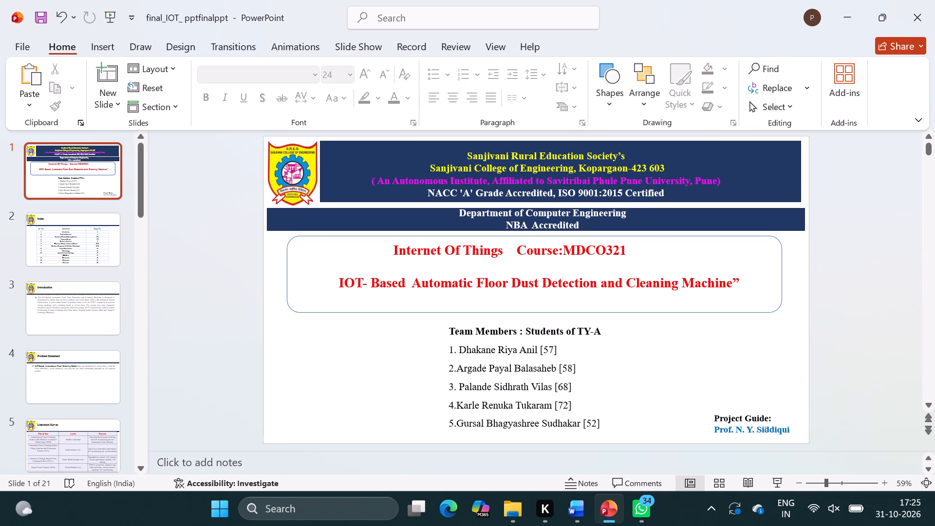
Save the presentation with the rearranged title slide.
{"action": "key", "text": "ctrl+s"}
{"action": "key", "text": "ctrl+s"}
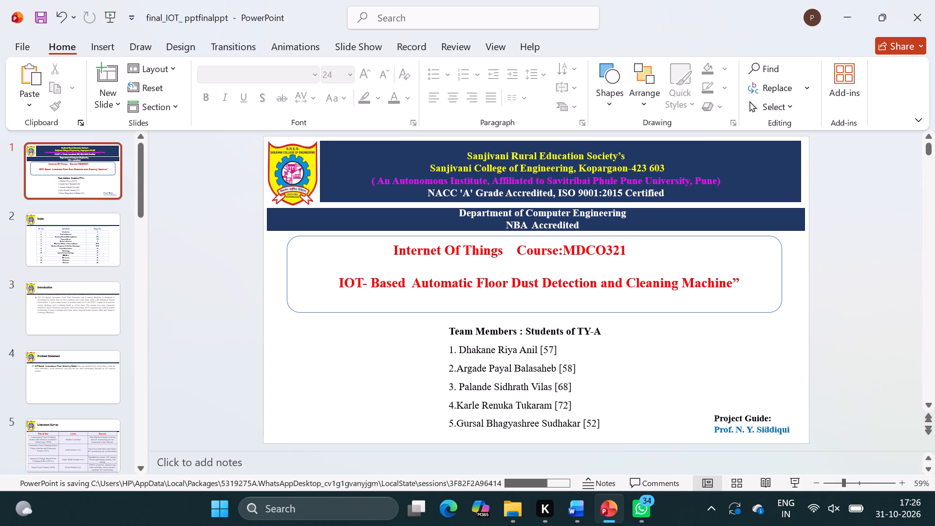